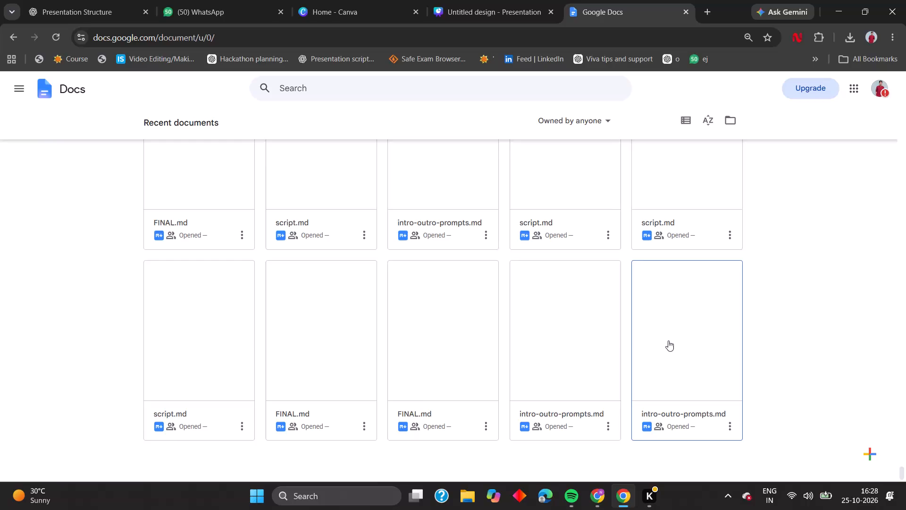
Look through the recent documents list down to its older files and return to the start of the Docs home page.
scroll(697, 337, "down", 3)
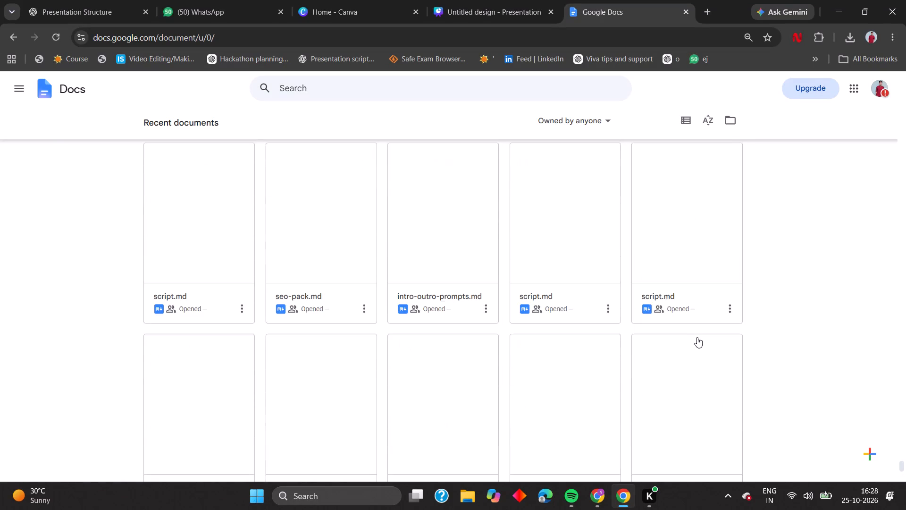
scroll(697, 338, "down", 10)
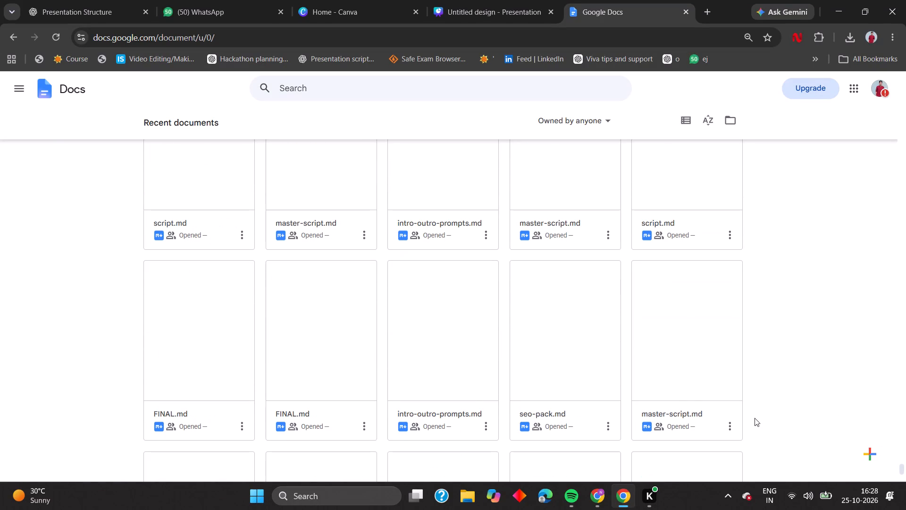
scroll(753, 417, "down", 11)
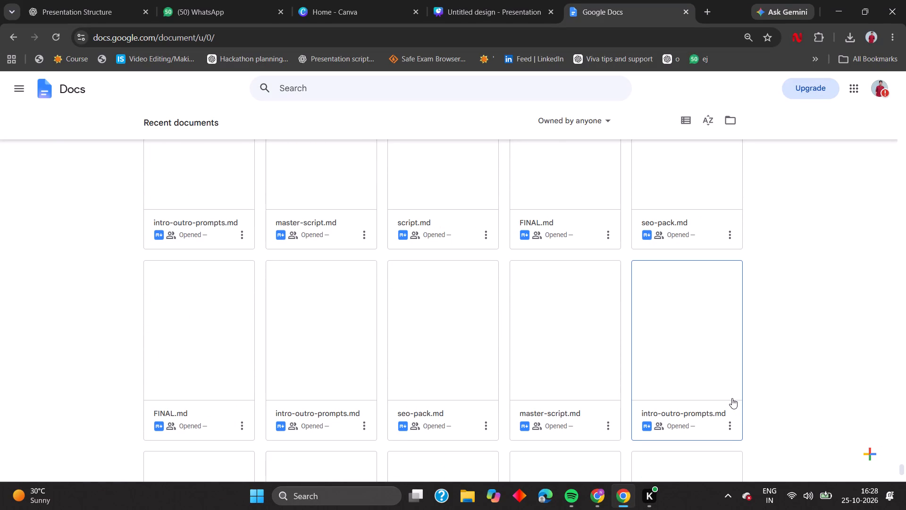
scroll(733, 398, "down", 6)
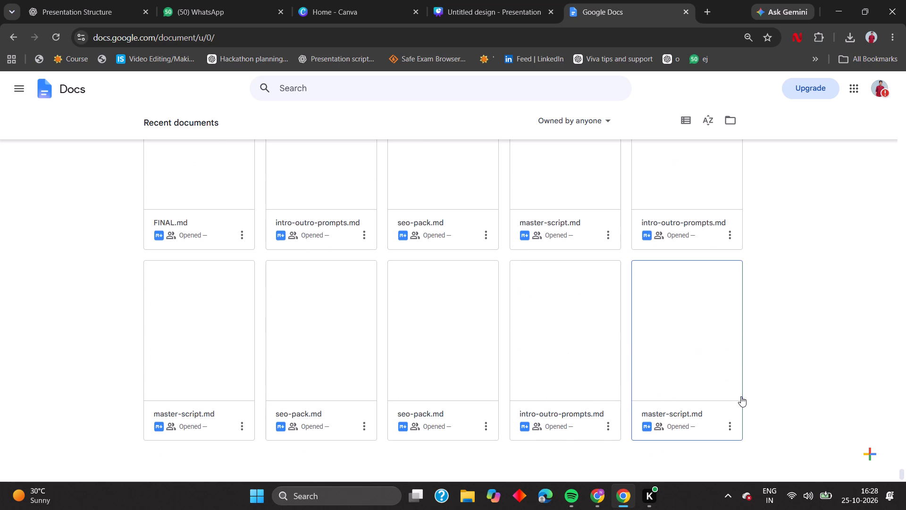
scroll(741, 396, "down", 4)
scroll(682, 355, "down", 4)
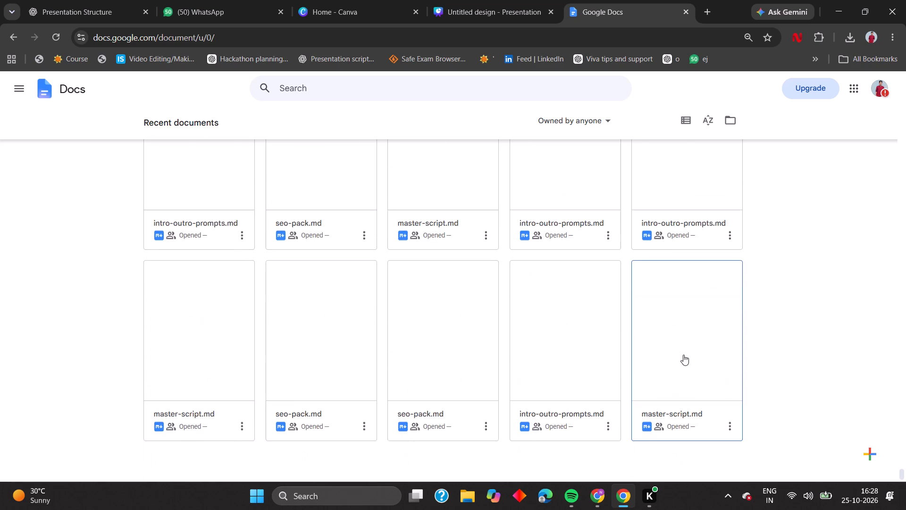
scroll(689, 356, "up", 5)
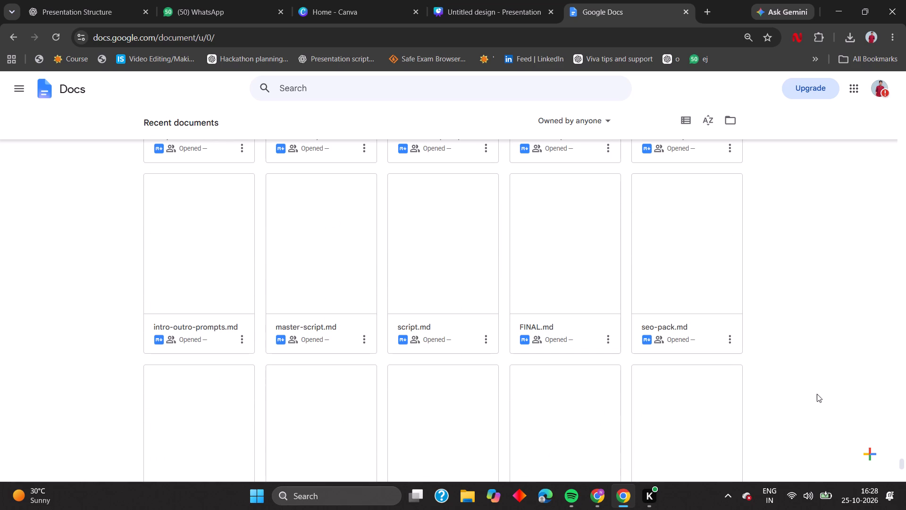
left_click_drag(903, 466, 905, 190)
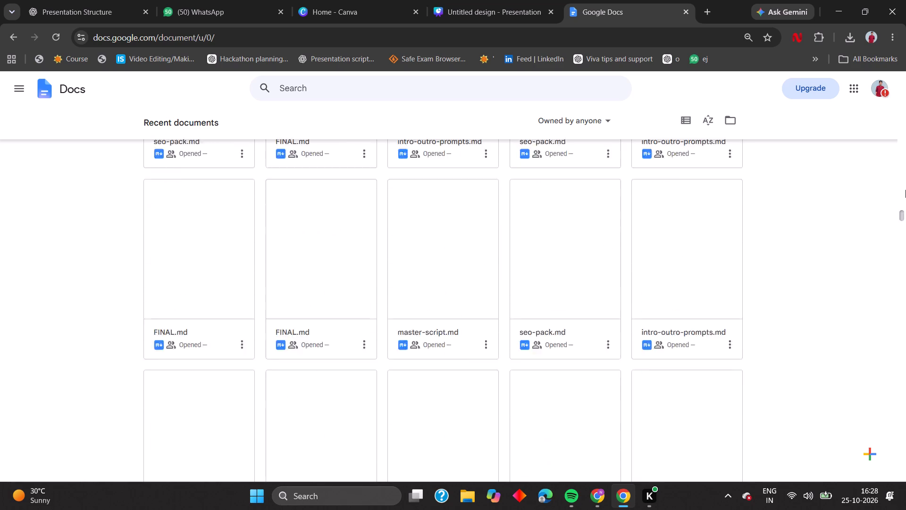
left_click_drag(905, 190, 903, 38)
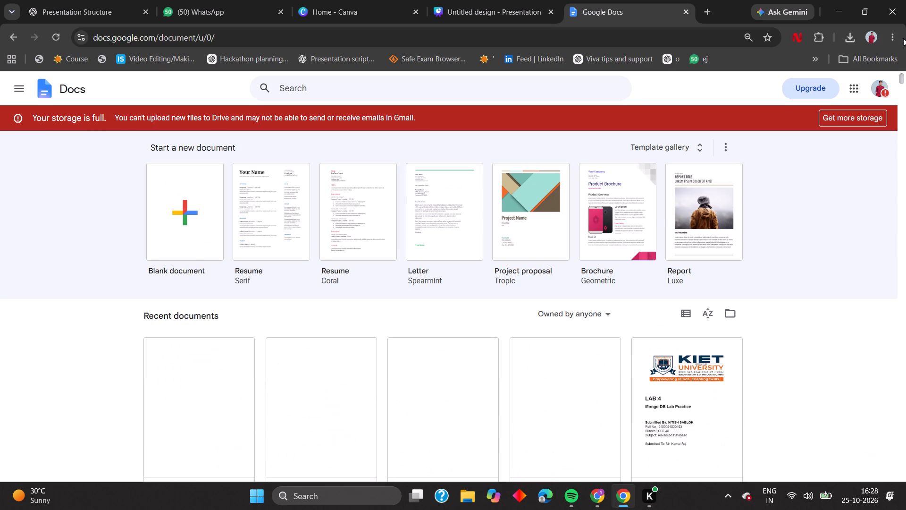
left_click_drag(903, 38, 901, 36)
left_click_drag(901, 36, 898, 42)
Check the signed-in Google account's details and close them again.
left_click(881, 83)
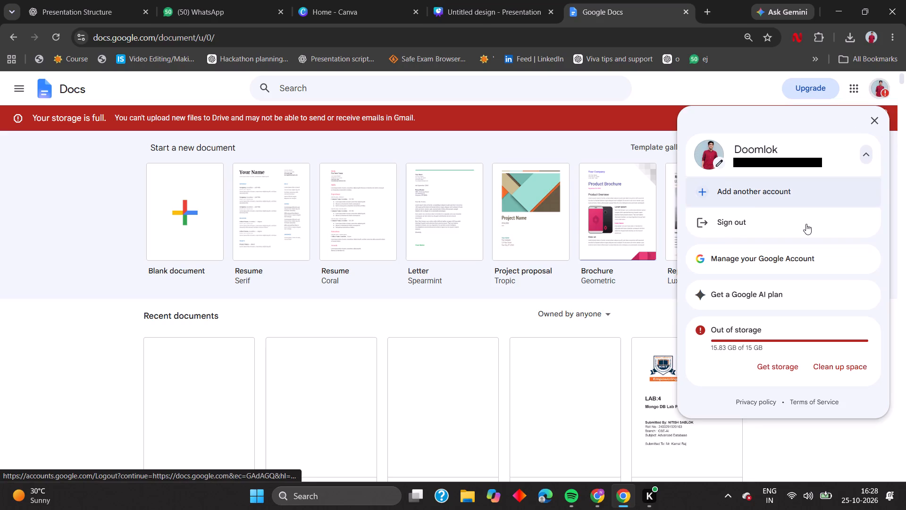
left_click(71, 191)
scroll(623, 220, "down", 2)
scroll(792, 271, "up", 2)
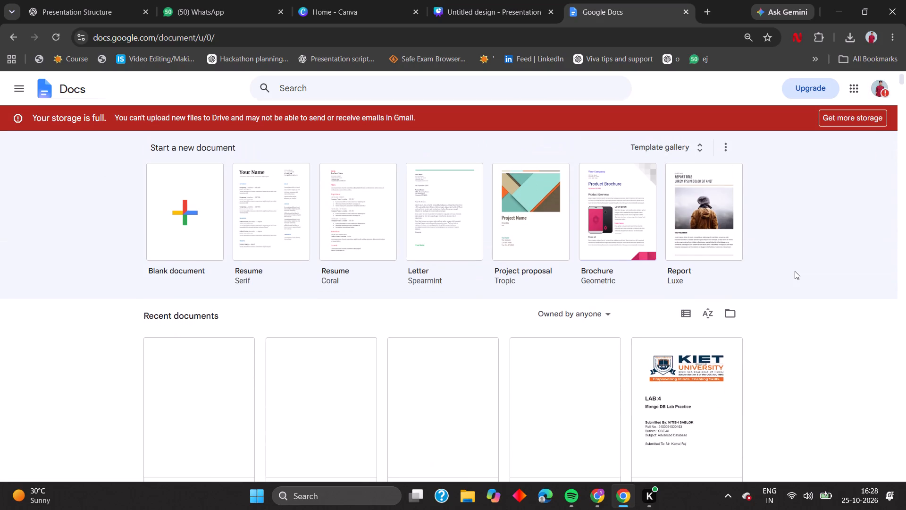
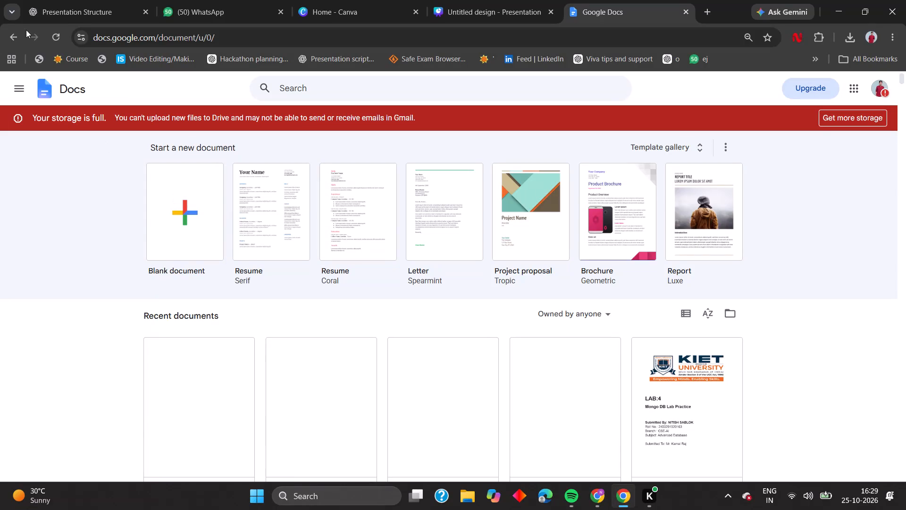
Reload the Docs home page and create a new blank document.
left_click(59, 34)
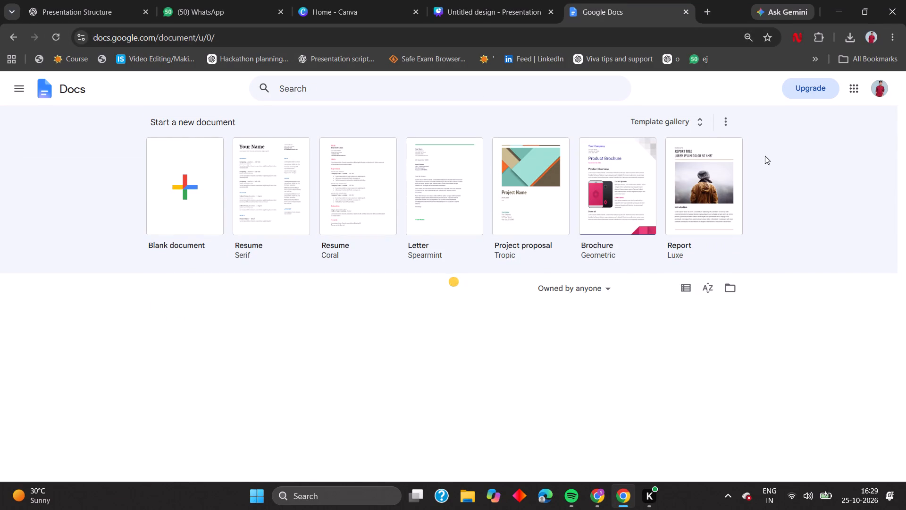
left_click(159, 192)
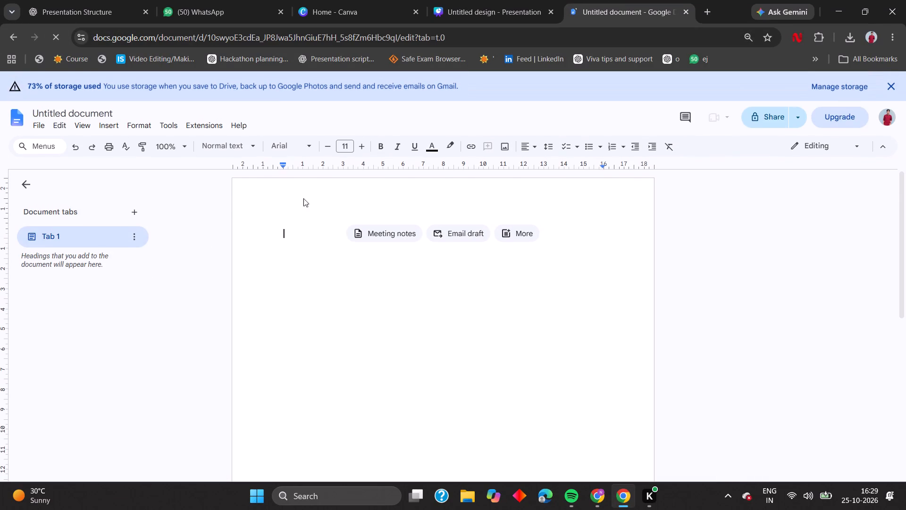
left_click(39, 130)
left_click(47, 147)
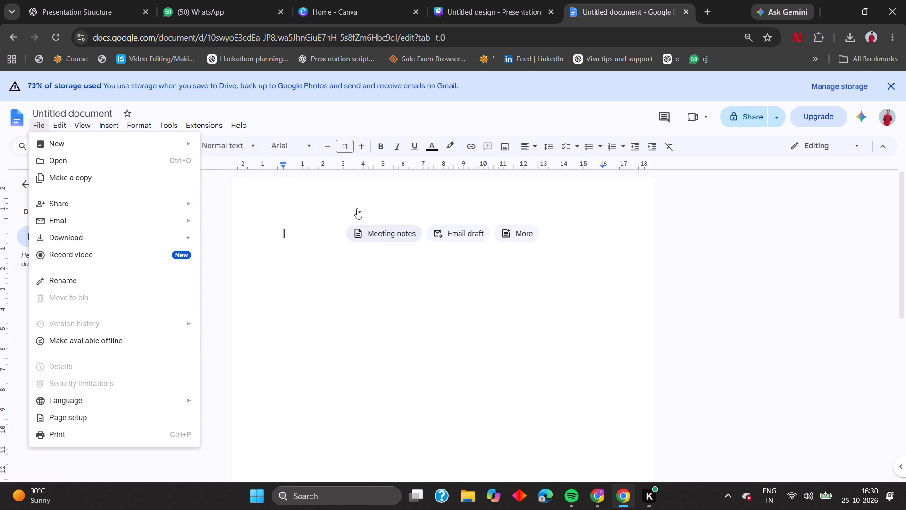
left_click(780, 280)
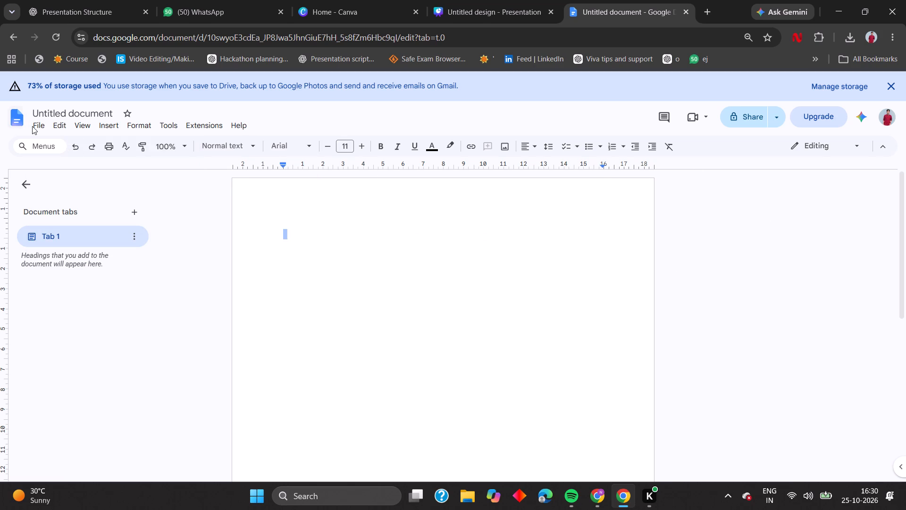
Start opening a file by uploading it from the computer, and browse to the Downloads folder to choose it.
left_click(33, 126)
left_click(44, 124)
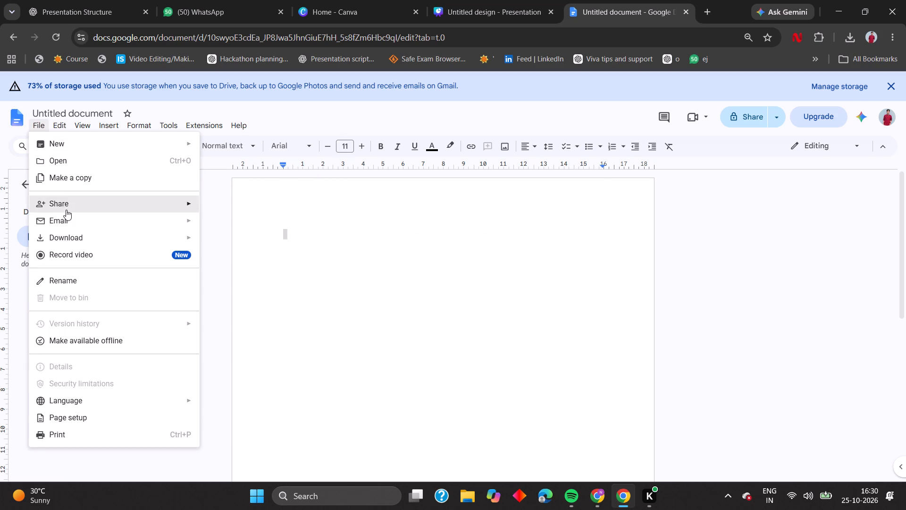
left_click(63, 155)
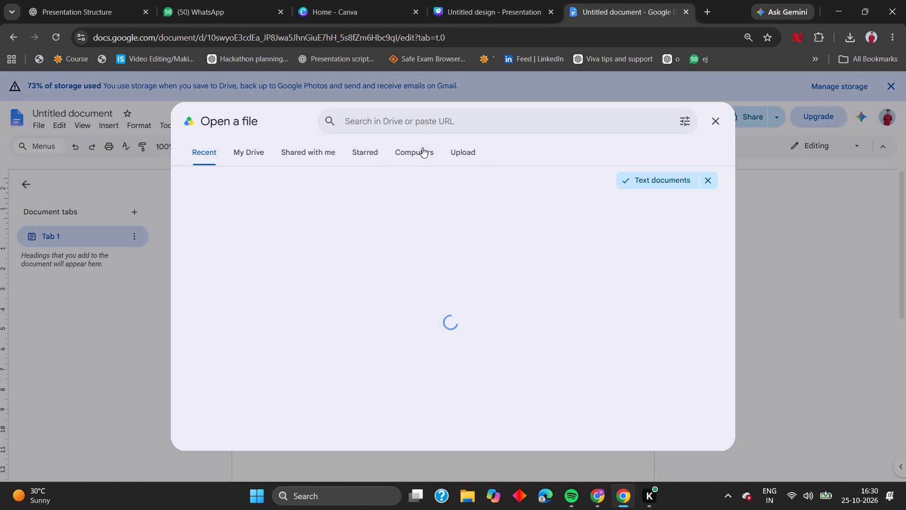
left_click(455, 159)
left_click(438, 325)
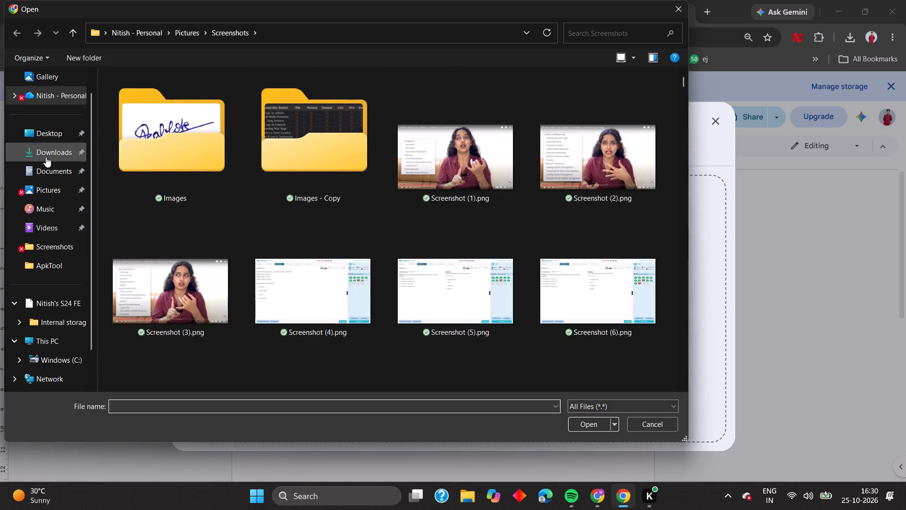
left_click(45, 155)
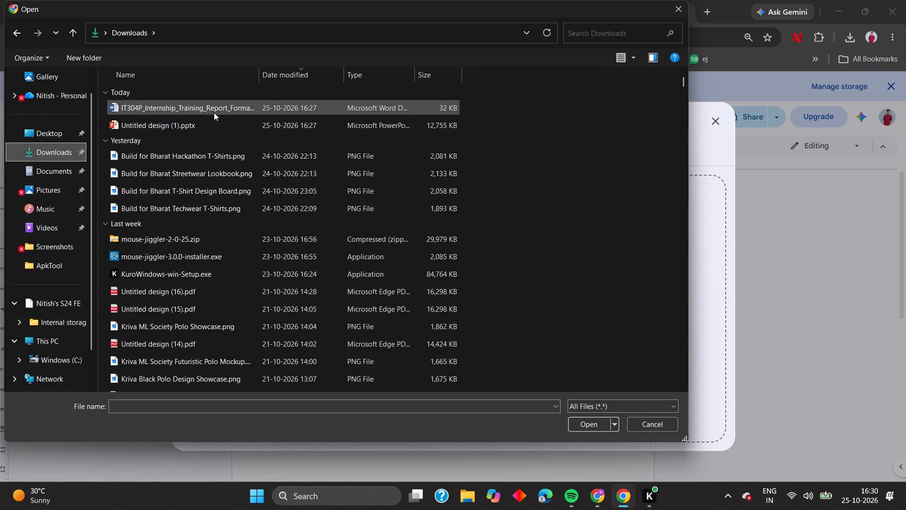
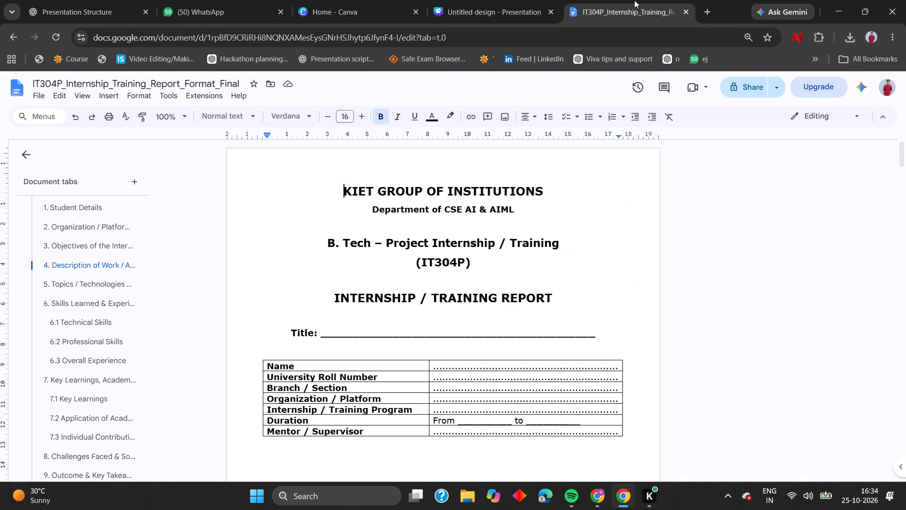
Move the ChatGPT Presentation Structure browser tab next to the IT304P report template's tab.
left_click_drag(104, 0, 486, 0)
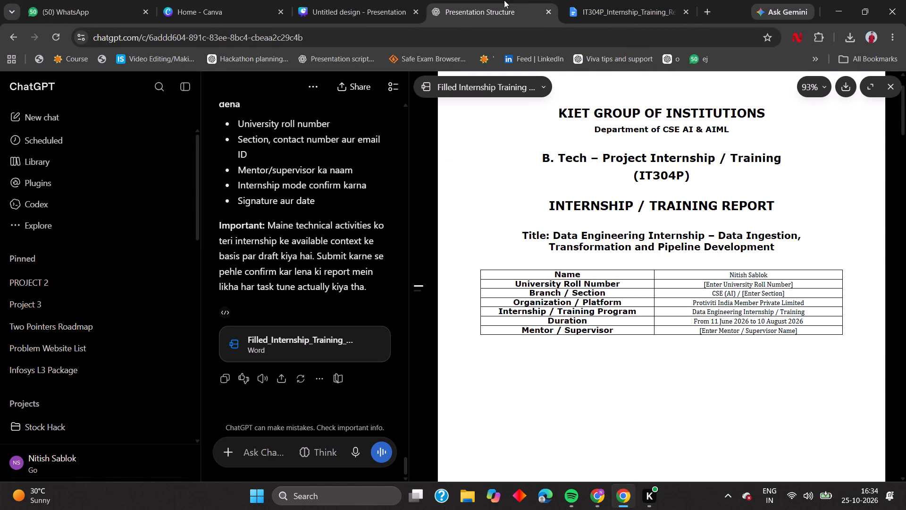
Compare the cover page of the blank IT304P template in Google Docs with the filled report preview in ChatGPT, including title and details table.
left_click(640, 1)
scroll(535, 313, "down", 2)
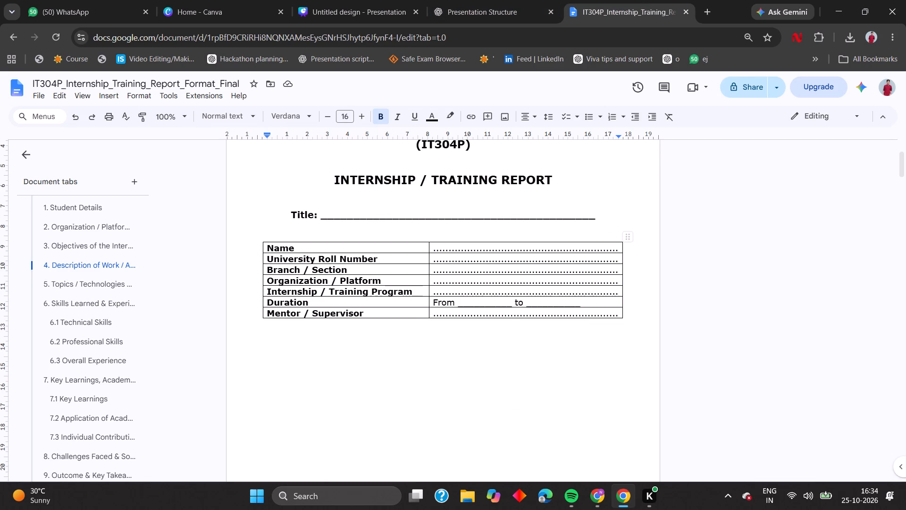
left_click(448, 0)
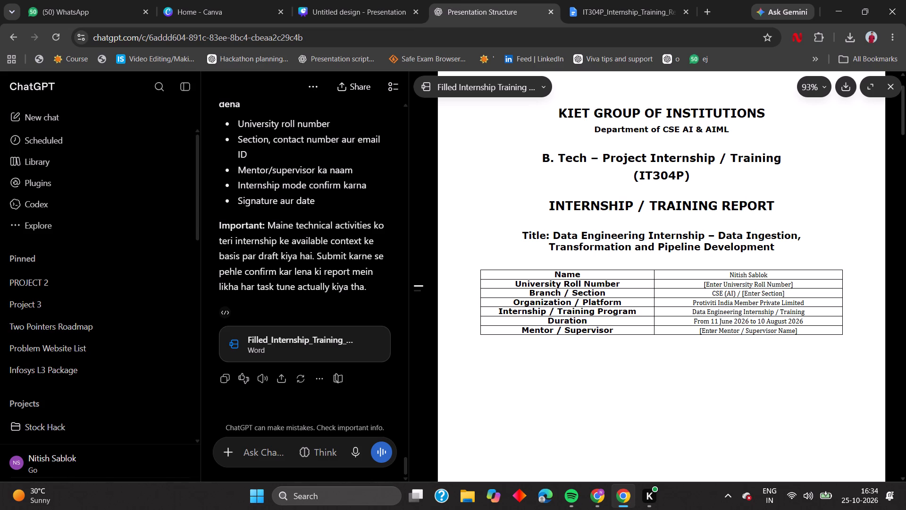
left_click(669, 0)
left_click(522, 0)
left_click(630, 0)
left_click(449, 0)
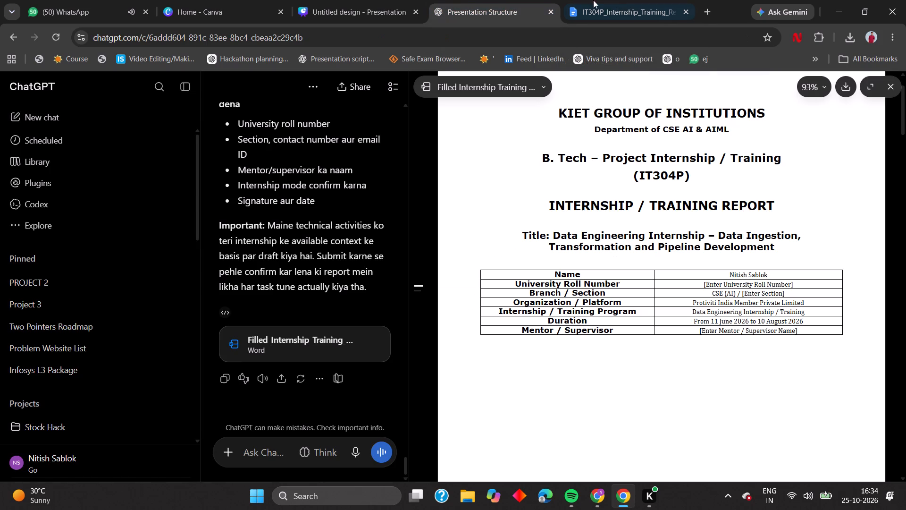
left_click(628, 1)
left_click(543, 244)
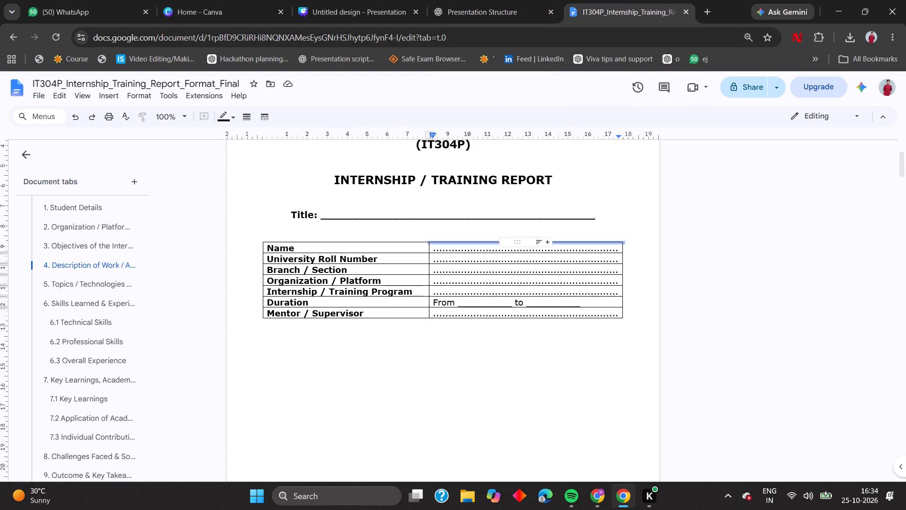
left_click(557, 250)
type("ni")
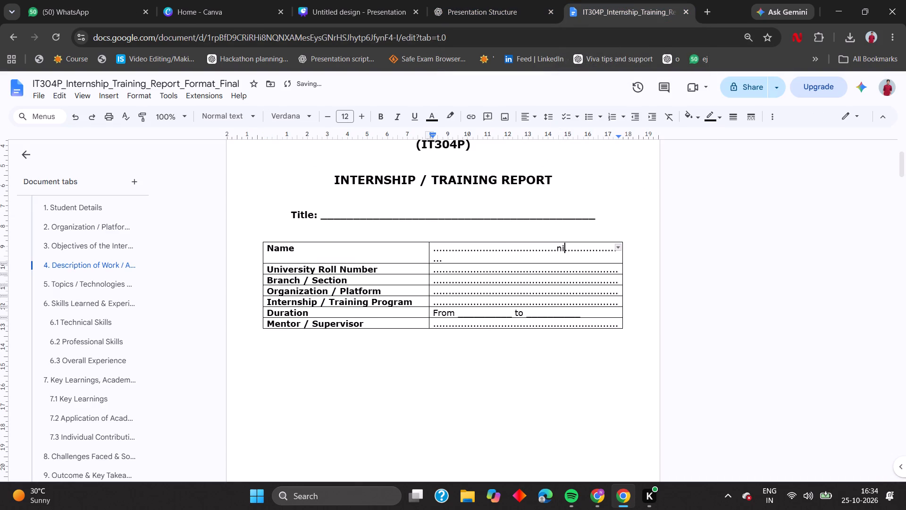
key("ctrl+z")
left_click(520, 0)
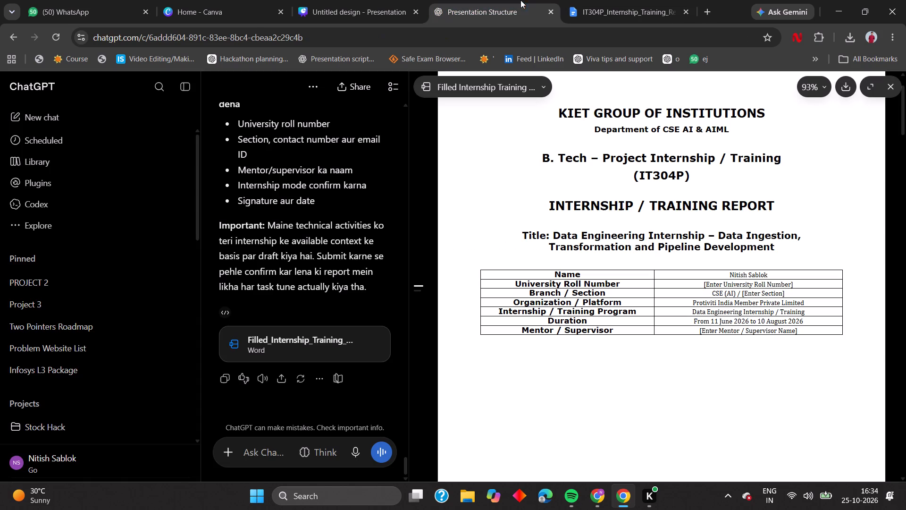
In the Google Docs report's cover table, replace the dotted placeholder in the Name row with the student's name.
left_click(609, 0)
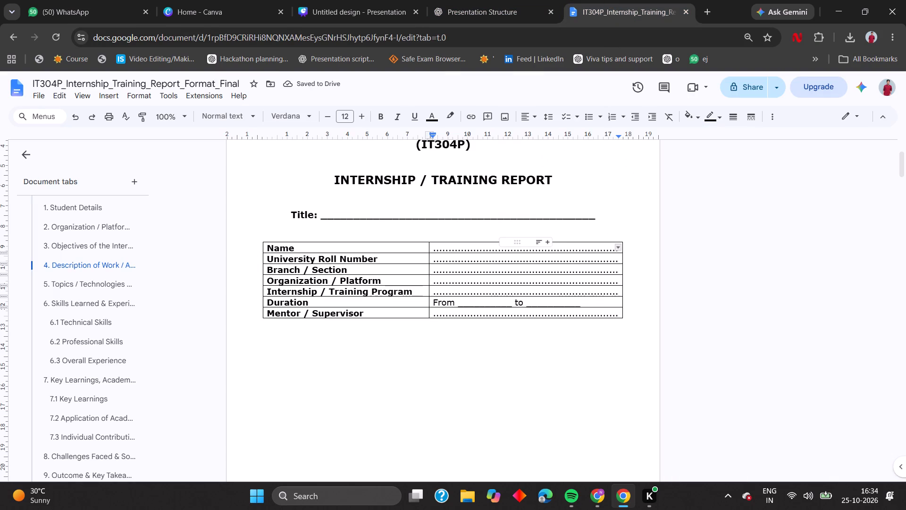
left_click(612, 250)
left_click_drag(612, 250, 581, 250)
key("BackSpace")
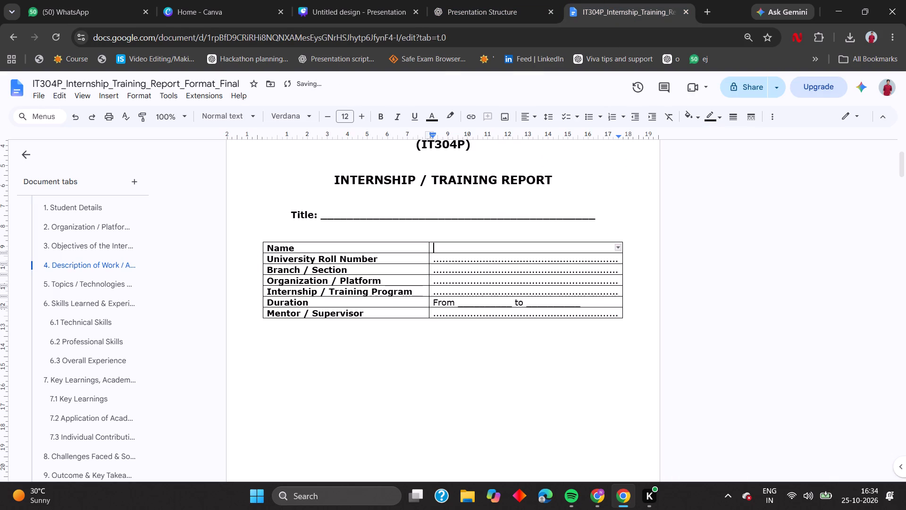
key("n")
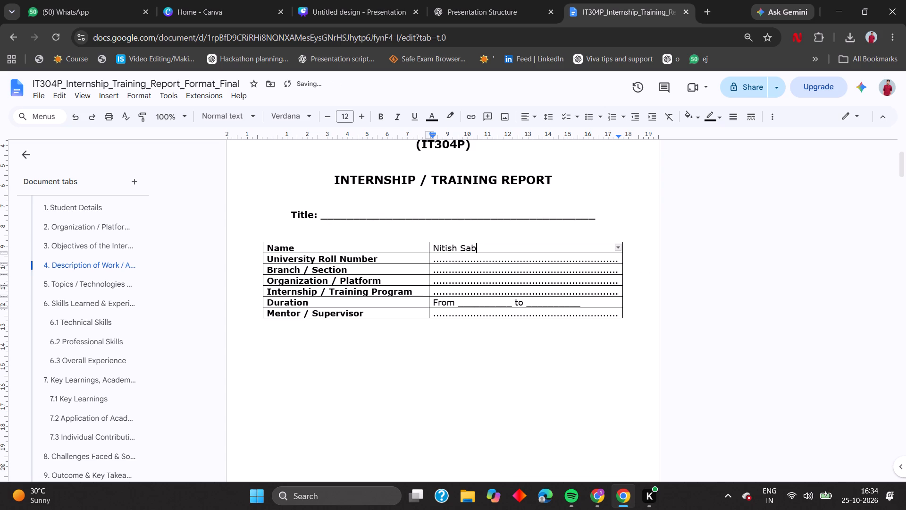
Replace the dotted placeholder in the University Roll Number row with the student's roll number.
left_click(596, 263)
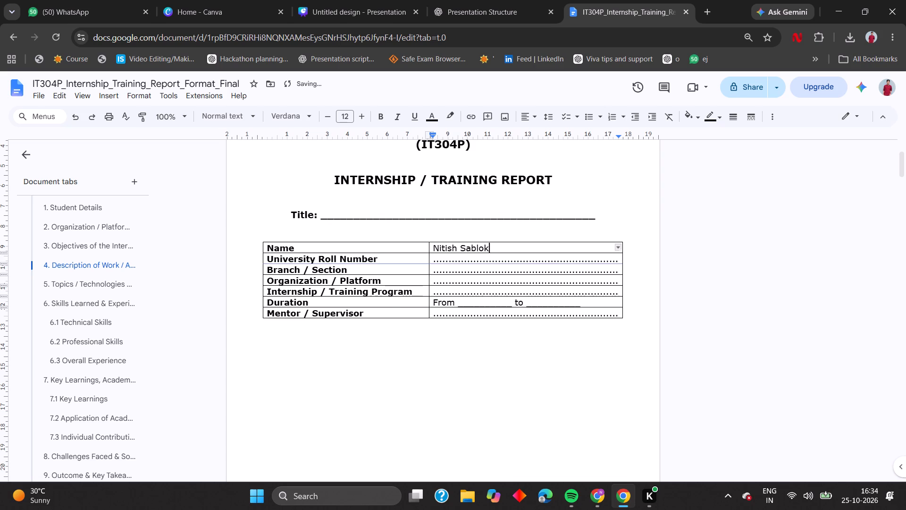
double_click(596, 260)
key("BackSpace")
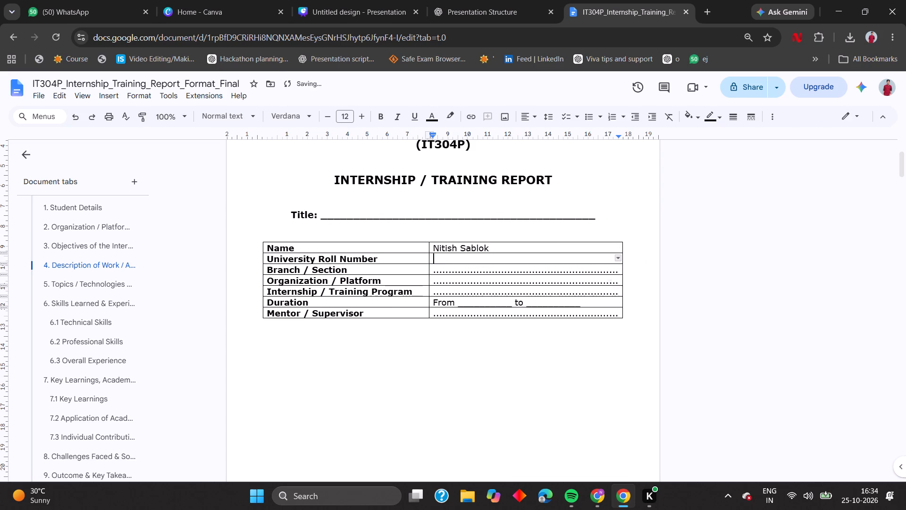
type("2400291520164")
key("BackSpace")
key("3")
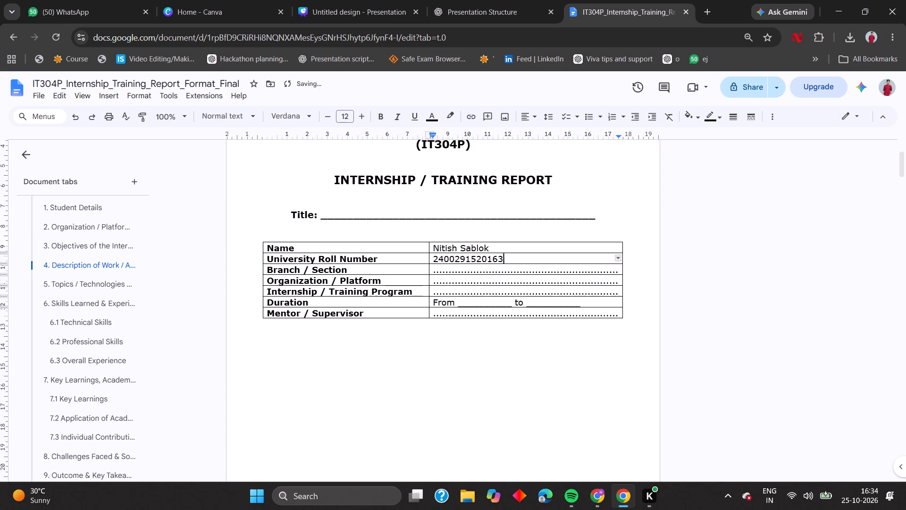
Replace the dotted placeholder in the Branch / Section row with "CSE(AI)-C".
double_click(600, 271)
key("BackSpace")
key("Left")
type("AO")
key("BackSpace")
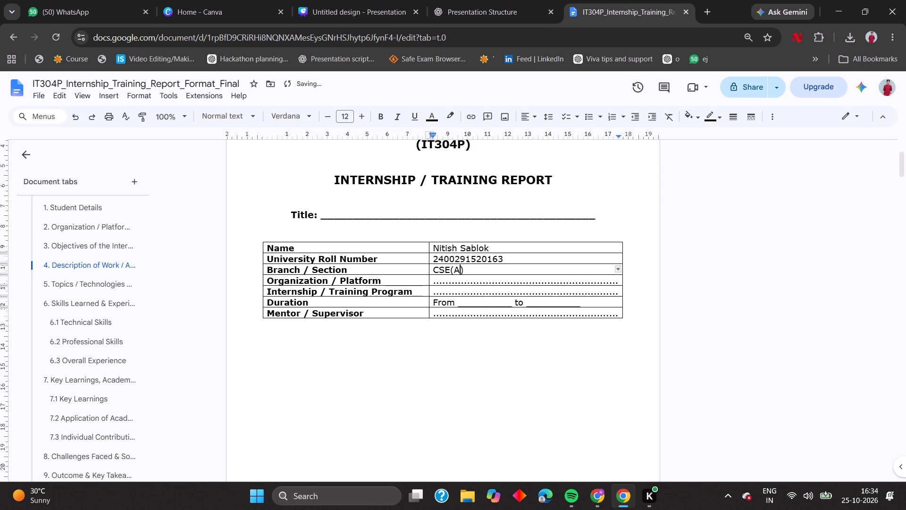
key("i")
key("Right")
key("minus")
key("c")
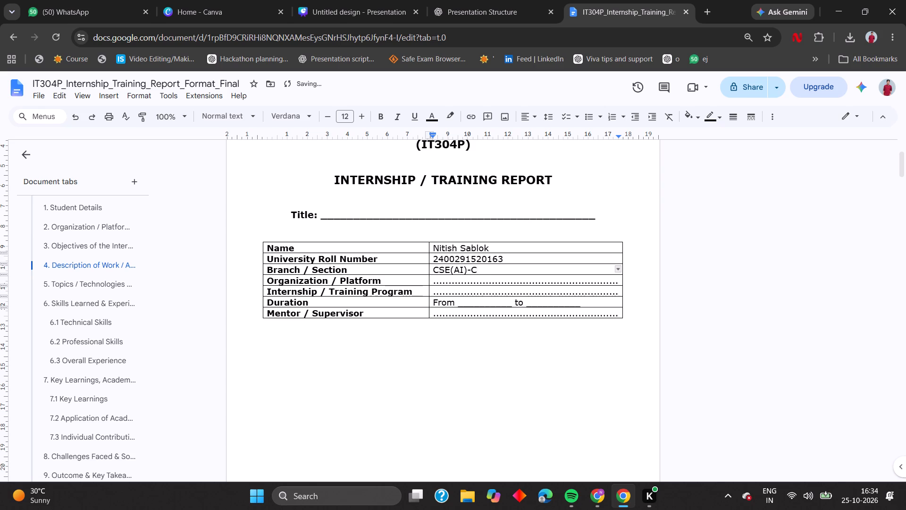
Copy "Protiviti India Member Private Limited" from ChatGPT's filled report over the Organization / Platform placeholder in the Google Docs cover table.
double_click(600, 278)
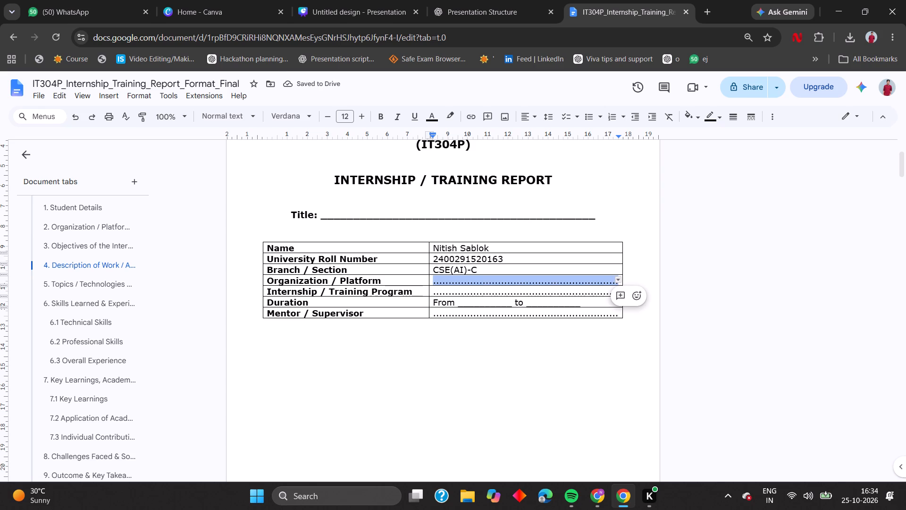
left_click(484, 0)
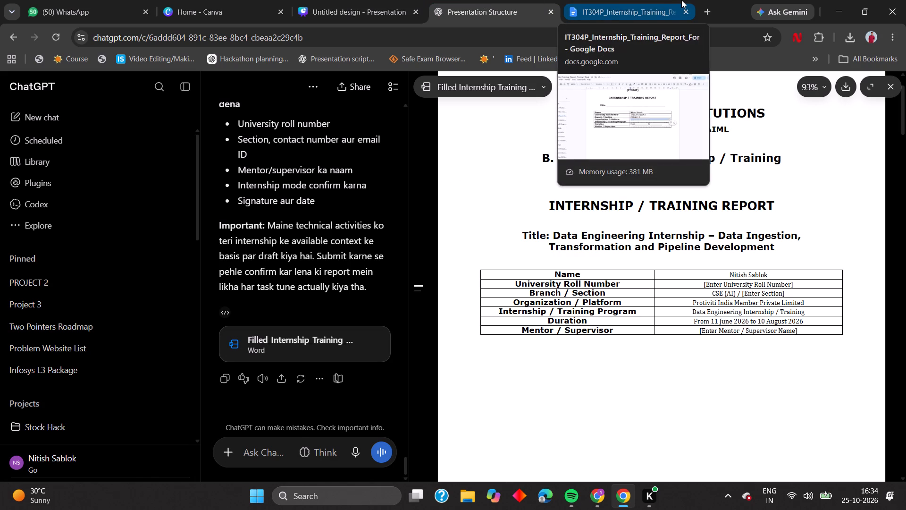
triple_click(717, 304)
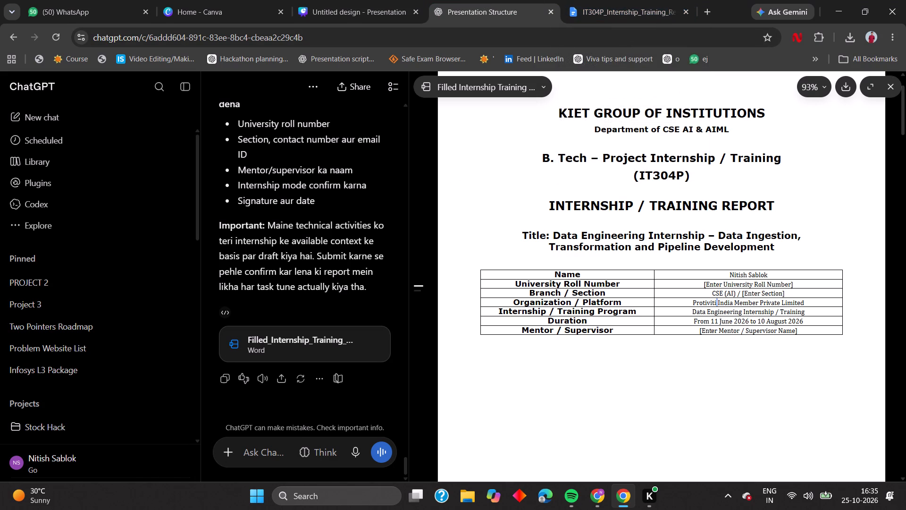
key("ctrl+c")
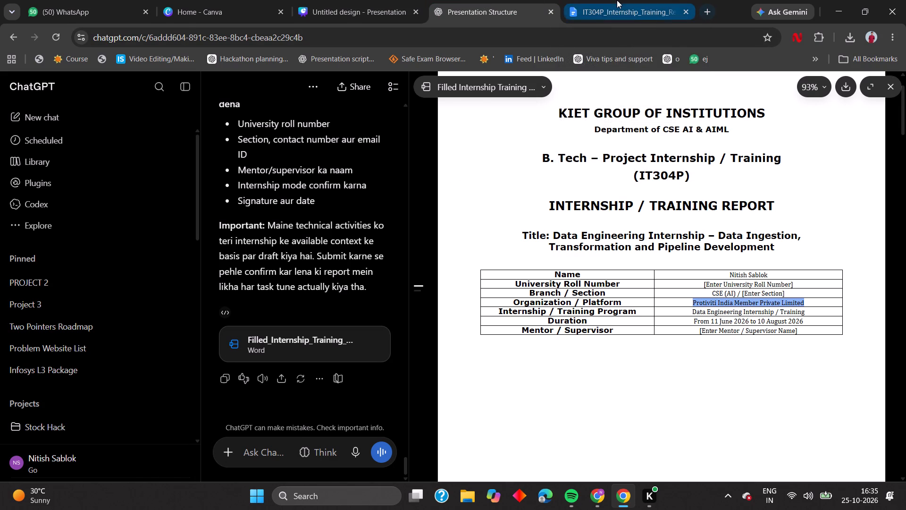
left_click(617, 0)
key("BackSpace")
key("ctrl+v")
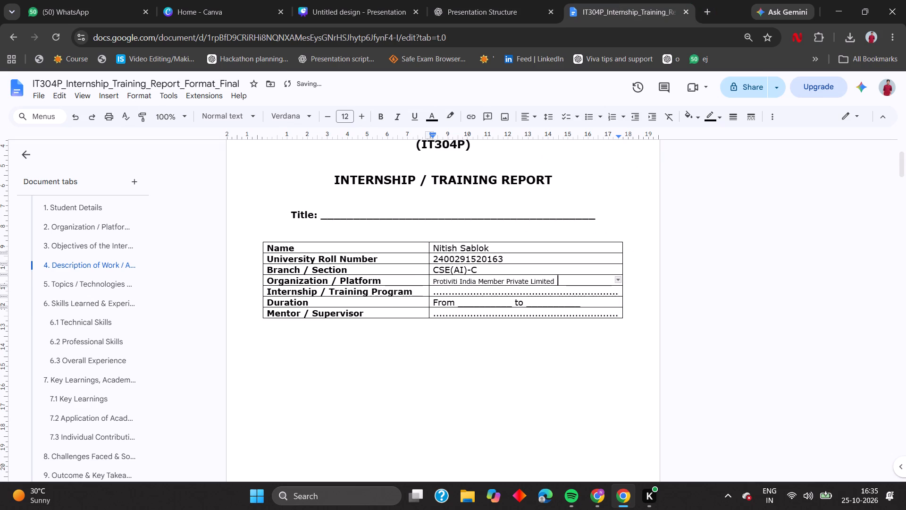
Replace the Organization / Platform cell's content with "Protiviti India Member Private Limited" in the 12 pt text used by the rows above.
left_click_drag(569, 282, 435, 285)
key("BackSpace")
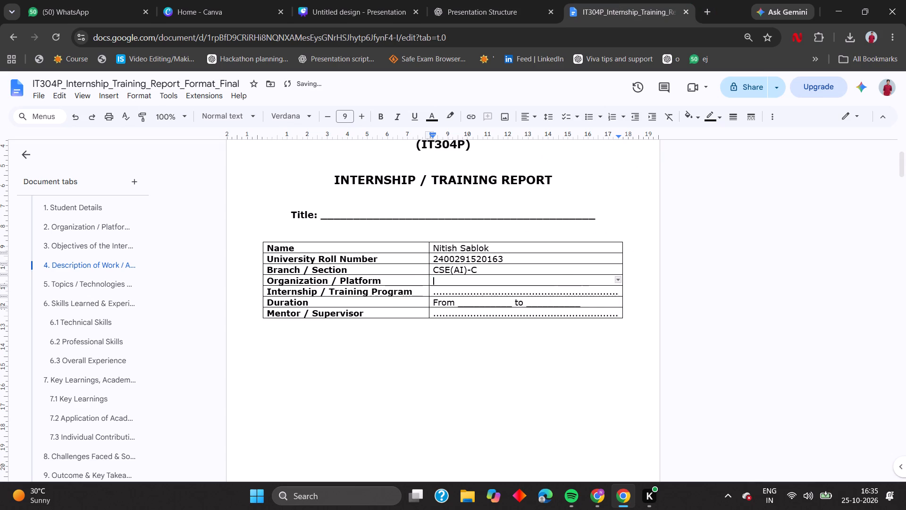
key("BackSpace")
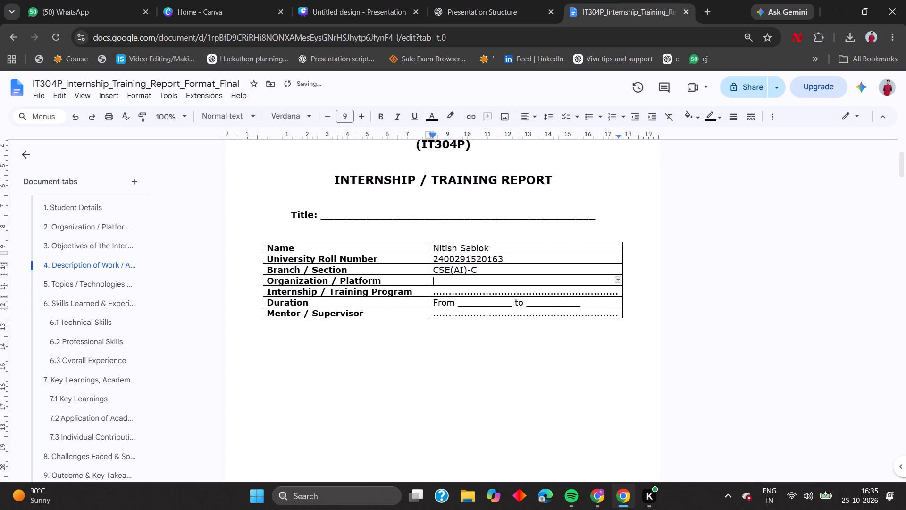
left_click(484, 269)
left_click(485, 282)
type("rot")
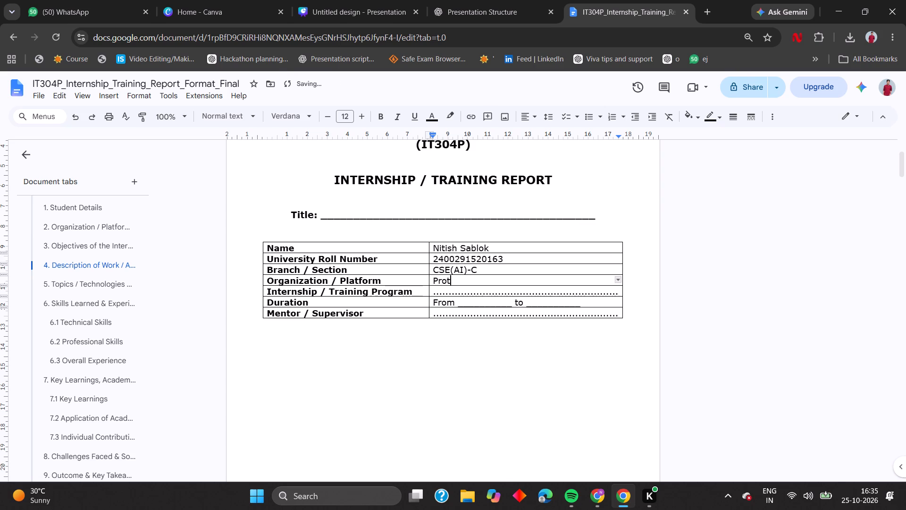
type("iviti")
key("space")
left_click(498, 0)
left_click(636, 0)
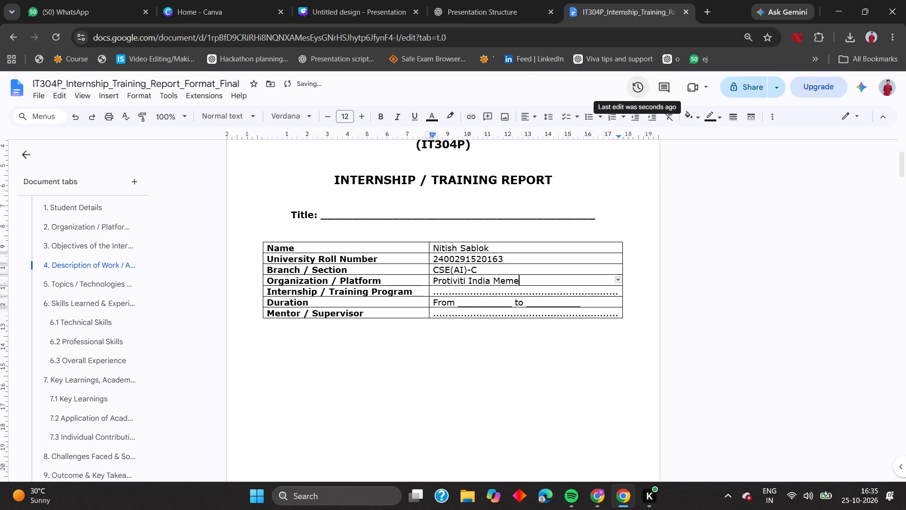
key("BackSpace")
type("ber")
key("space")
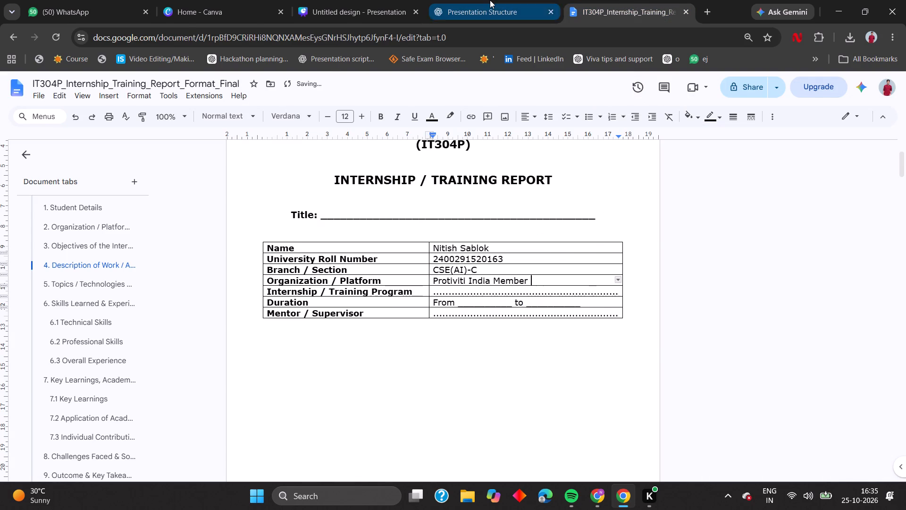
left_click(490, 0)
left_click(620, 0)
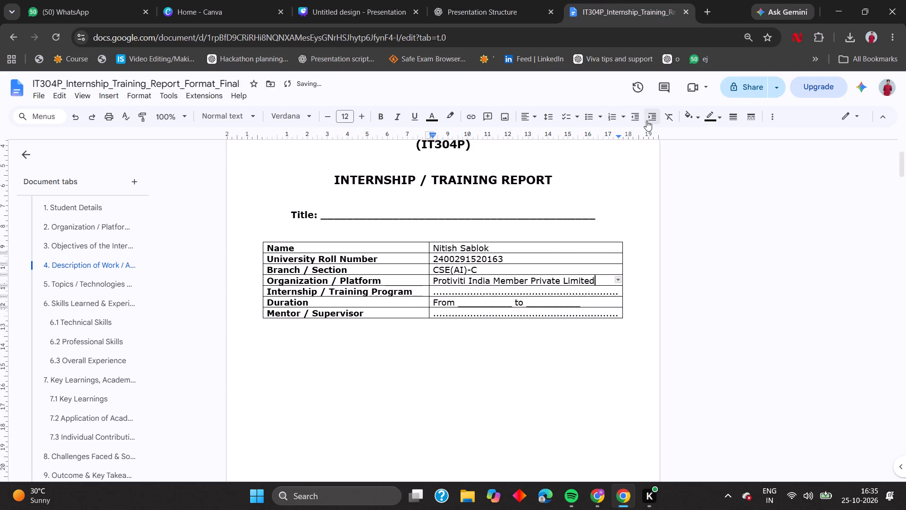
Replace the dotted placeholder in the Internship / Training Program row of the Google Docs cover table with "Data Engineering Internship".
left_click(507, 0)
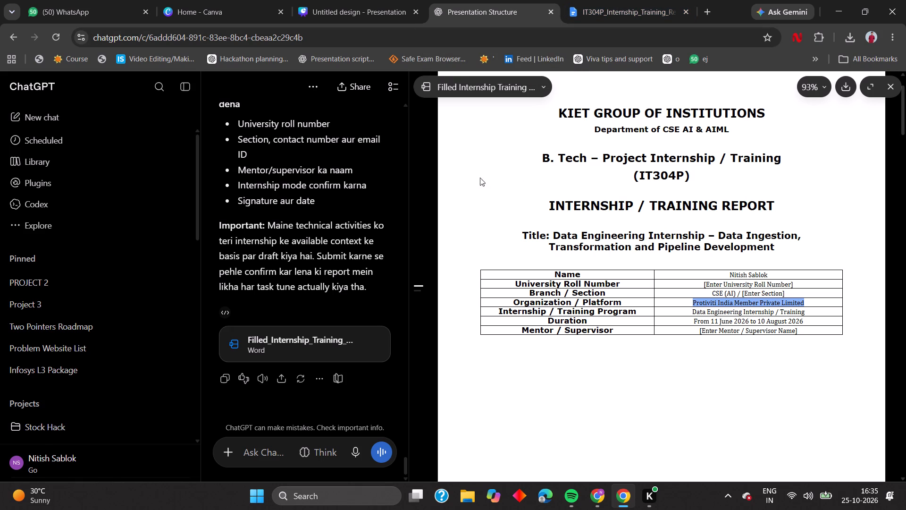
left_click(384, 0)
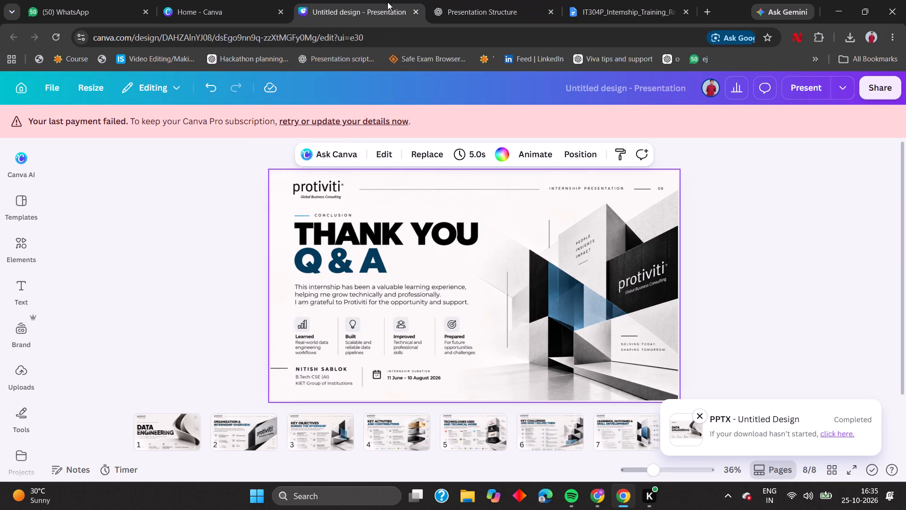
left_click(634, 0)
double_click(537, 291)
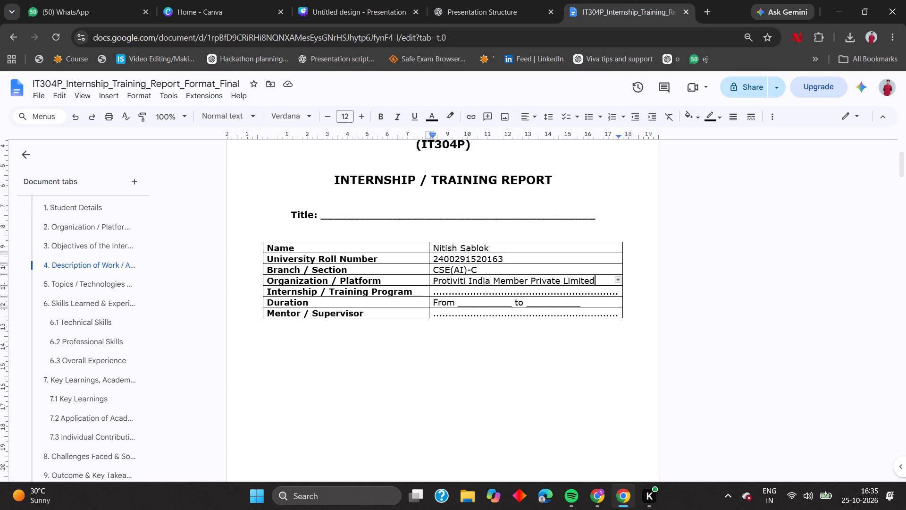
key("BackSpace")
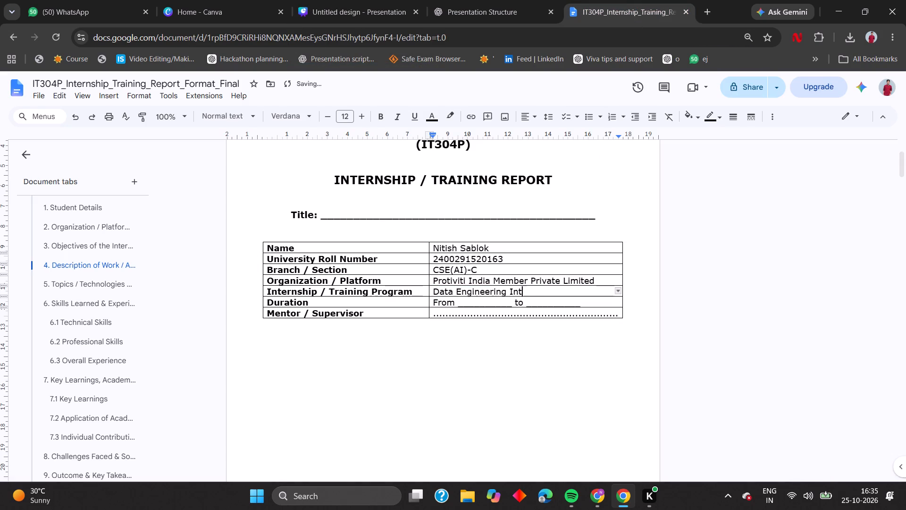
key("BackSpace")
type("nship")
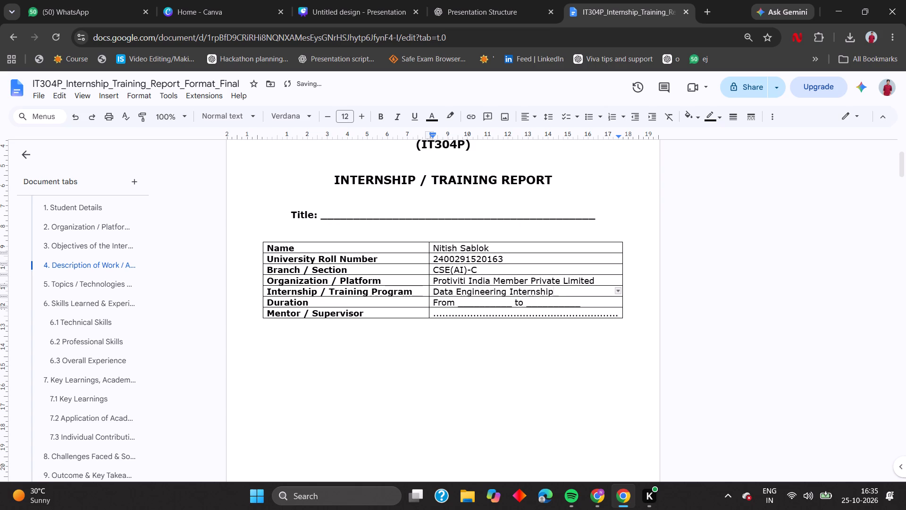
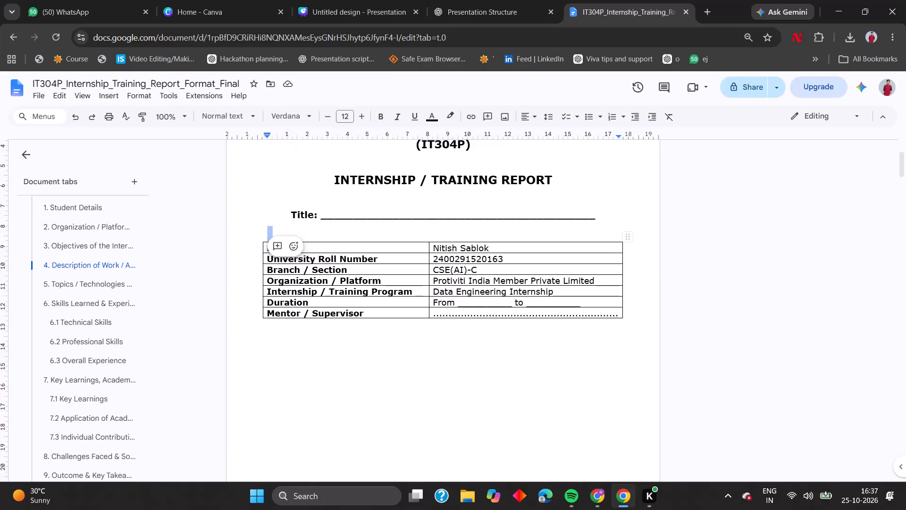
Replace the start-date blank in the cover table's Duration row with "11 June 2026".
left_click(498, 304)
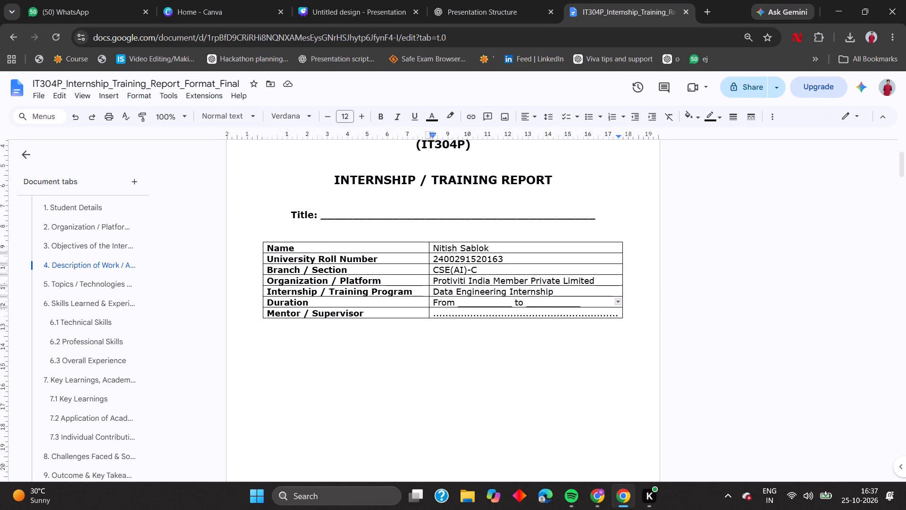
left_click(487, 305)
left_click_drag(511, 303, 491, 298)
left_click_drag(491, 298, 457, 298)
key("BackSpace")
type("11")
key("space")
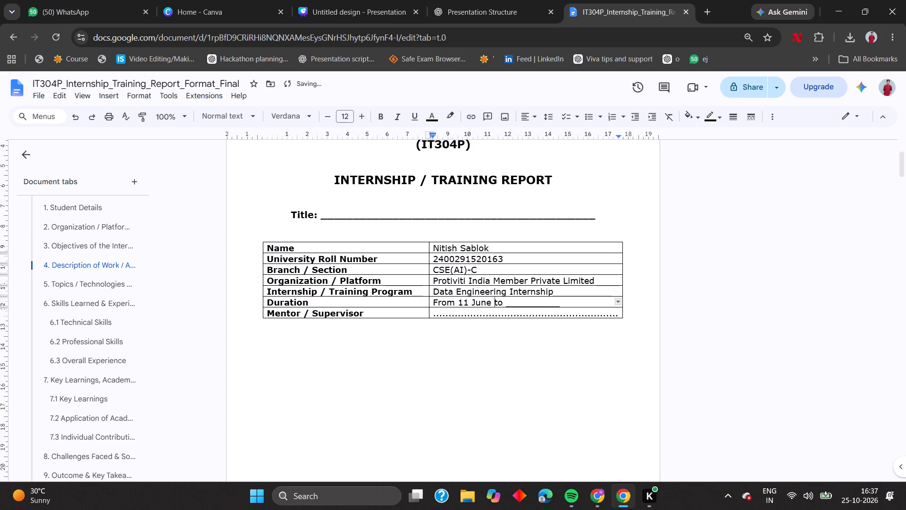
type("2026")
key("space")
Replace the end-date blank in the cover table's Duration row with "10 AUGUST 2026".
left_click_drag(587, 302, 543, 301)
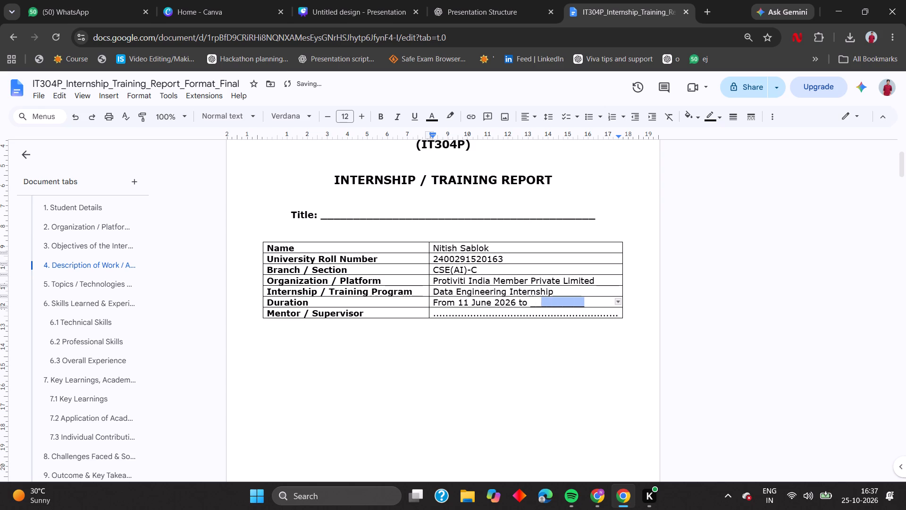
left_click_drag(543, 301, 530, 307)
key("BackSpace")
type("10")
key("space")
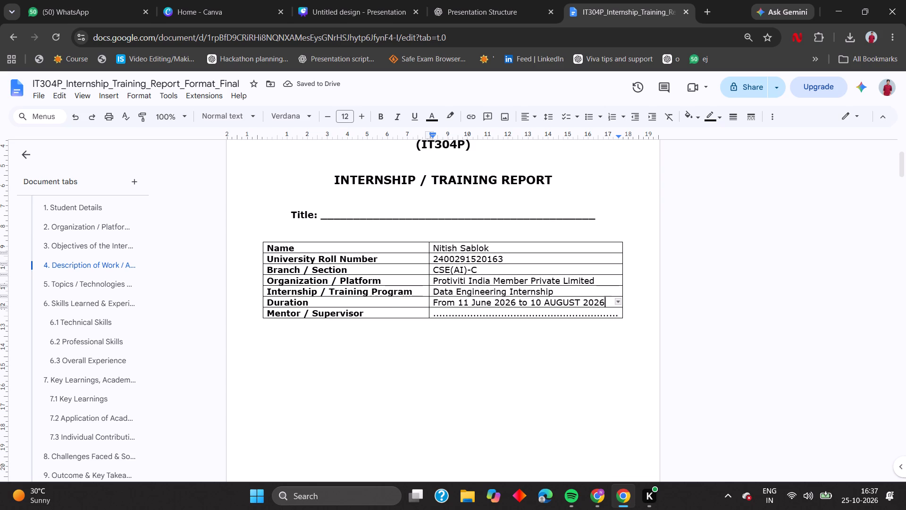
Replace the dotted placeholder in the Name row of the "1. Student Details" table with the student's name.
scroll(575, 315, "down", 2)
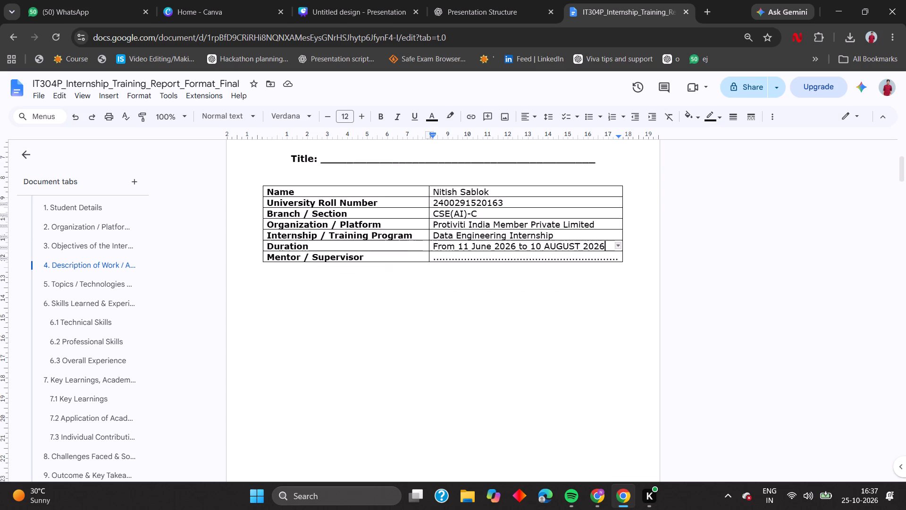
scroll(574, 315, "down", 8)
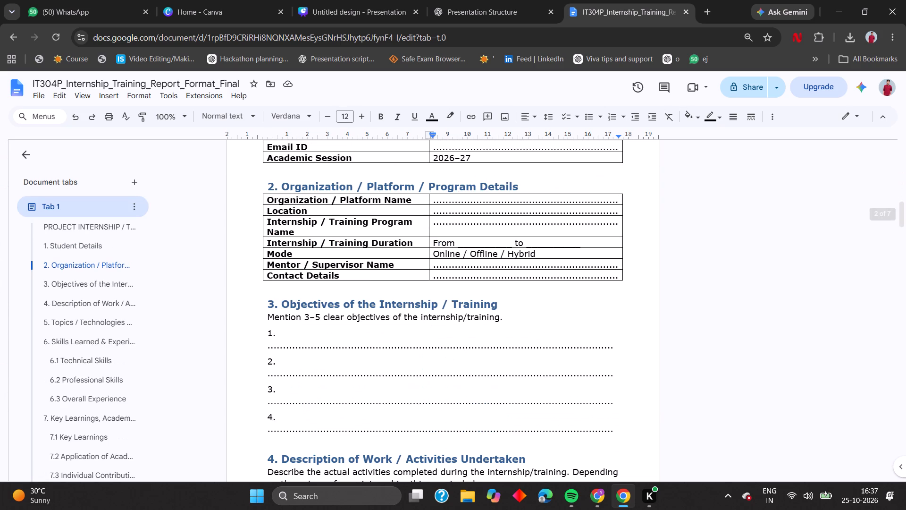
scroll(567, 314, "down", 2)
scroll(567, 314, "up", 6)
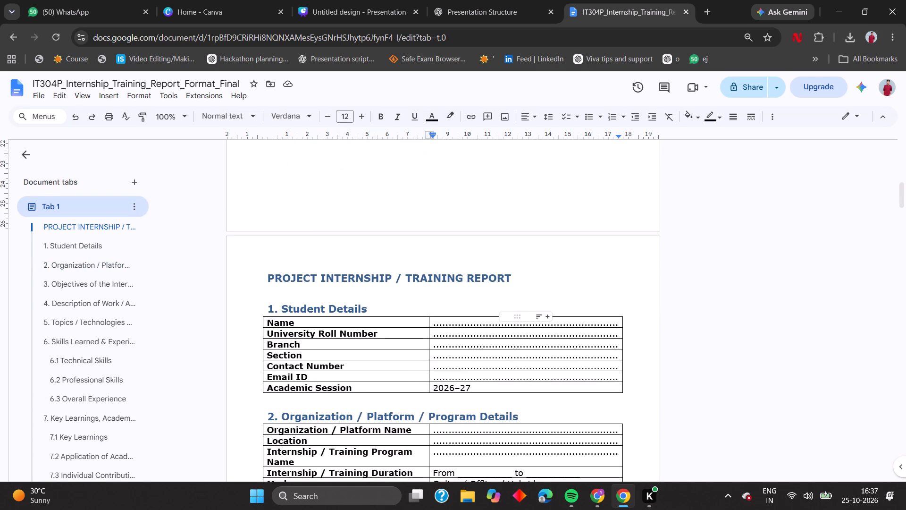
double_click(544, 330)
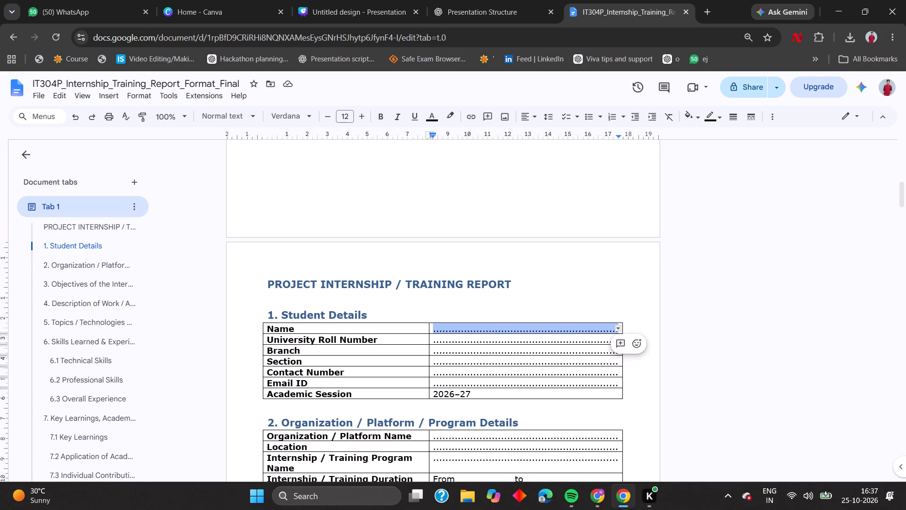
key("BackSpace")
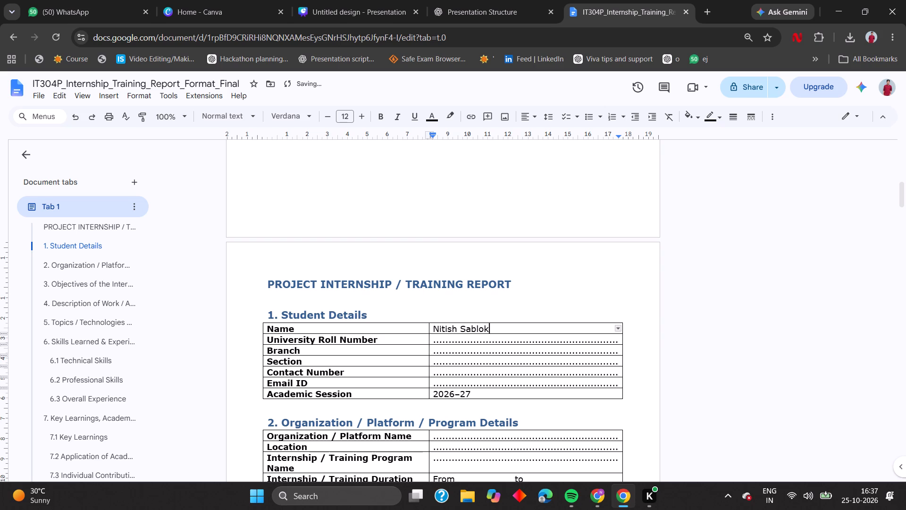
Replace the dotted placeholder in the University Roll Number row of the Student Details table with the student's roll number.
double_click(559, 341)
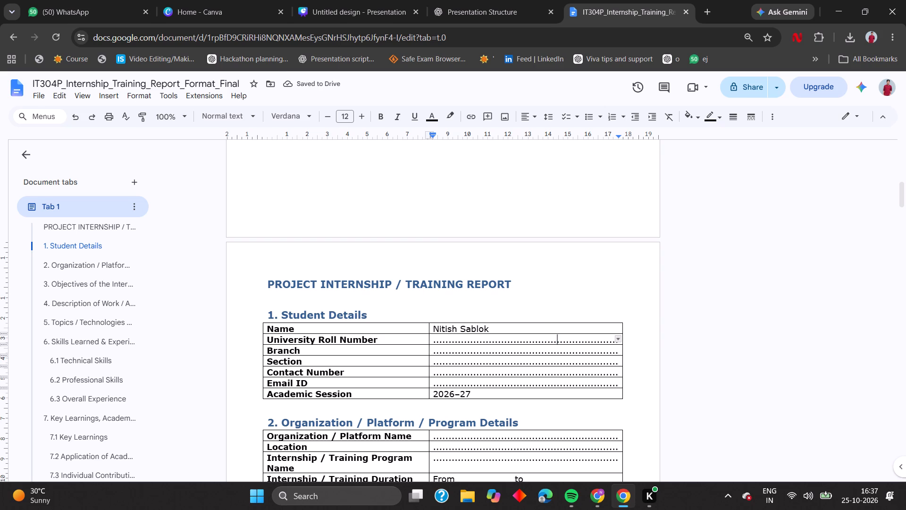
left_click(556, 339)
left_click(556, 339)
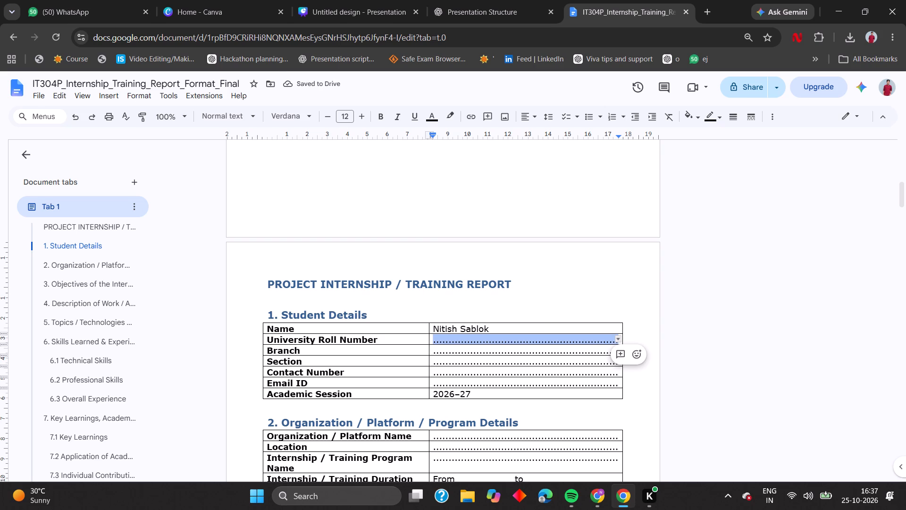
key("BackSpace")
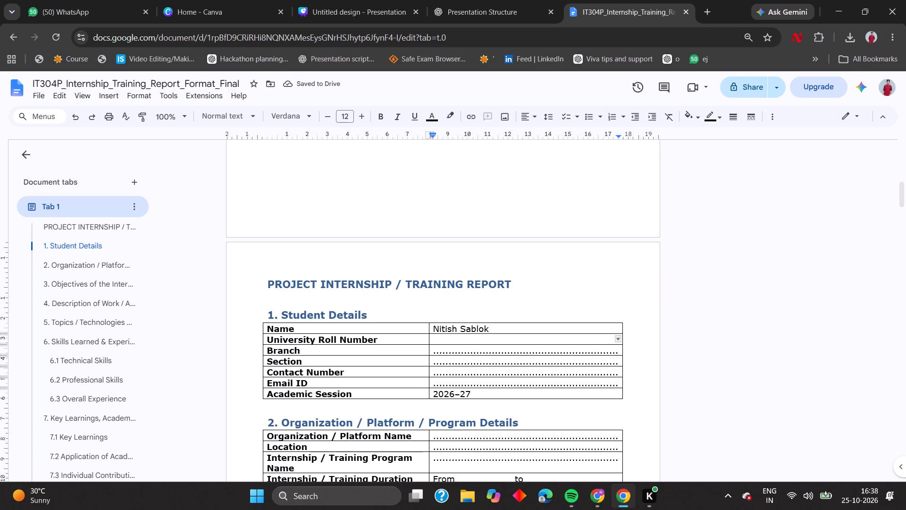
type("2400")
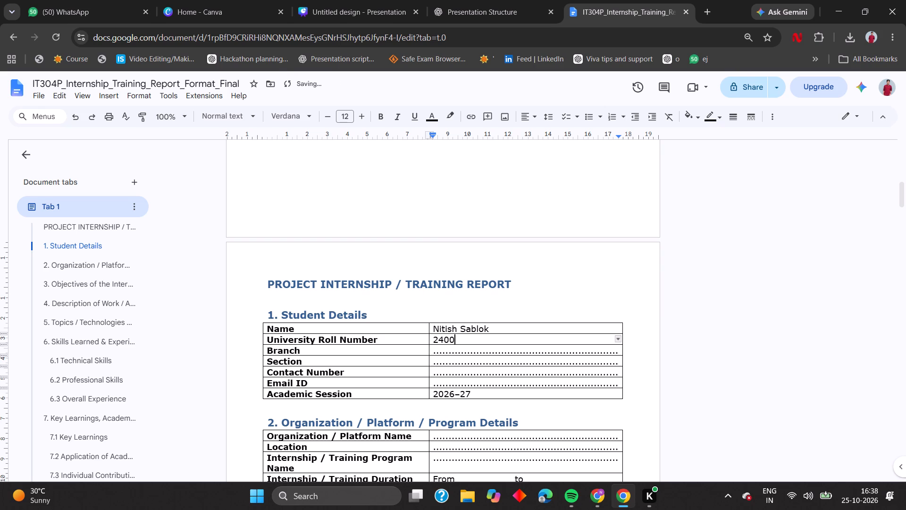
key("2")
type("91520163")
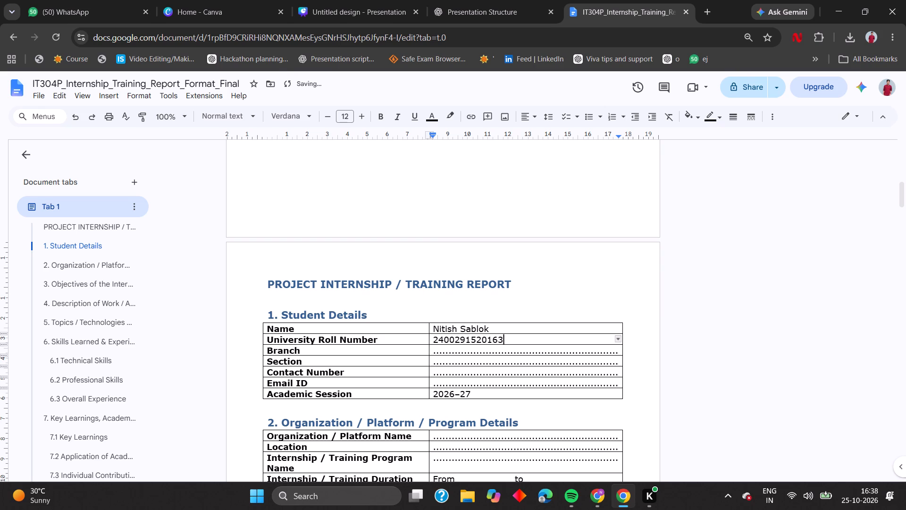
Replace the dotted placeholder in the Branch row of the Student Details table with "CSE" in capitals.
double_click(553, 351)
key("BackSpace")
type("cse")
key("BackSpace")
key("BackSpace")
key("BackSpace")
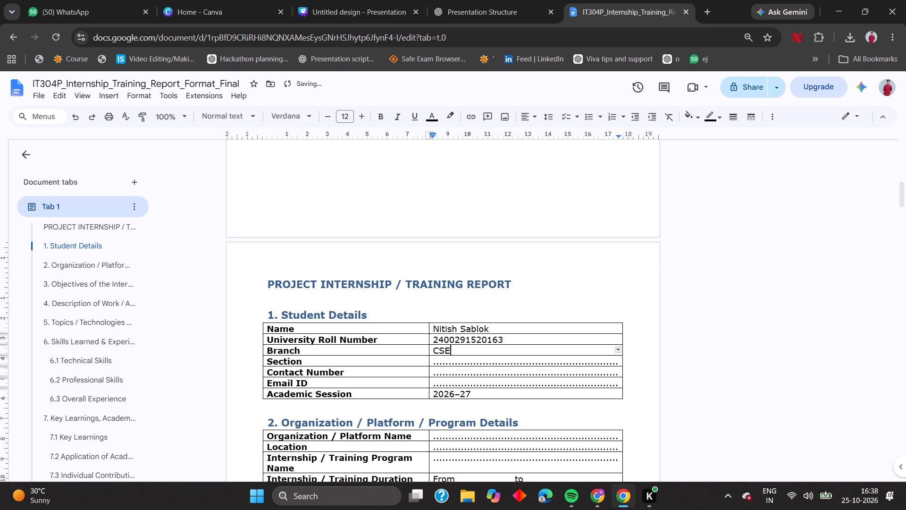
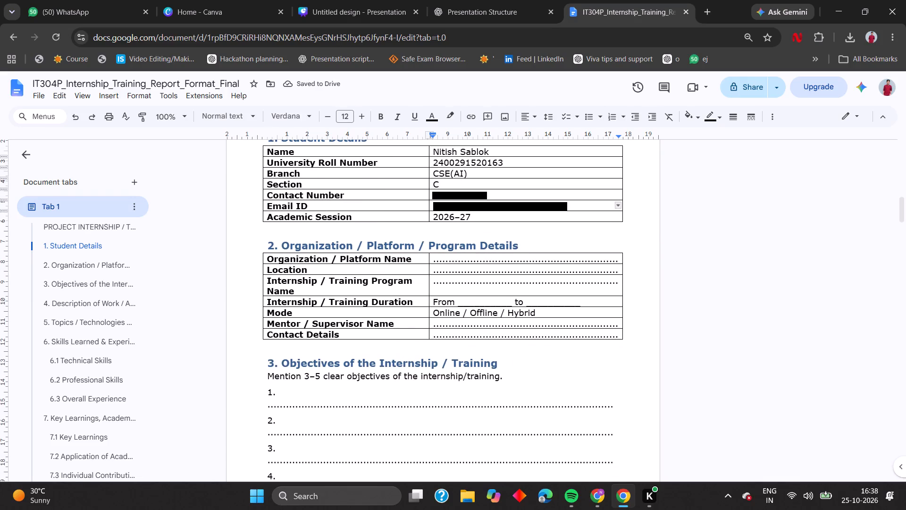
Replace the dotted placeholder in the Organization / Platform Name row of section 2 with "Protiviti India Member Private Limited".
double_click(483, 262)
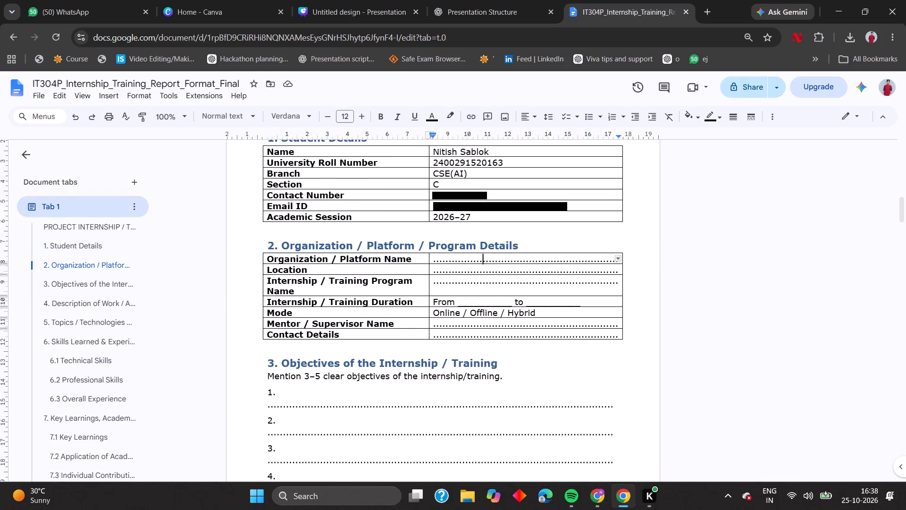
key("BackSpace")
type("roti")
key("b")
type("viti")
key("space")
key("BackSpace")
key("BackSpace")
key("BackSpace")
key("BackSpace")
key("BackSpace")
key("BackSpace")
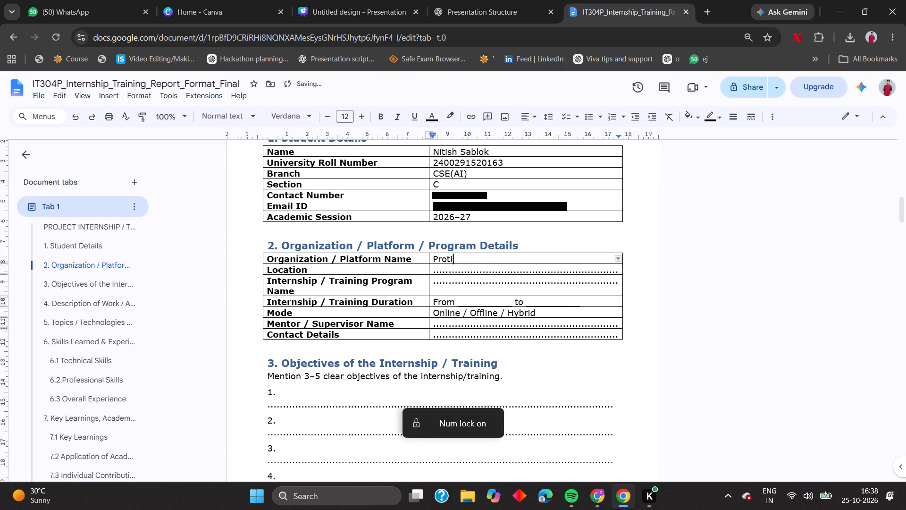
type("viti")
key("space")
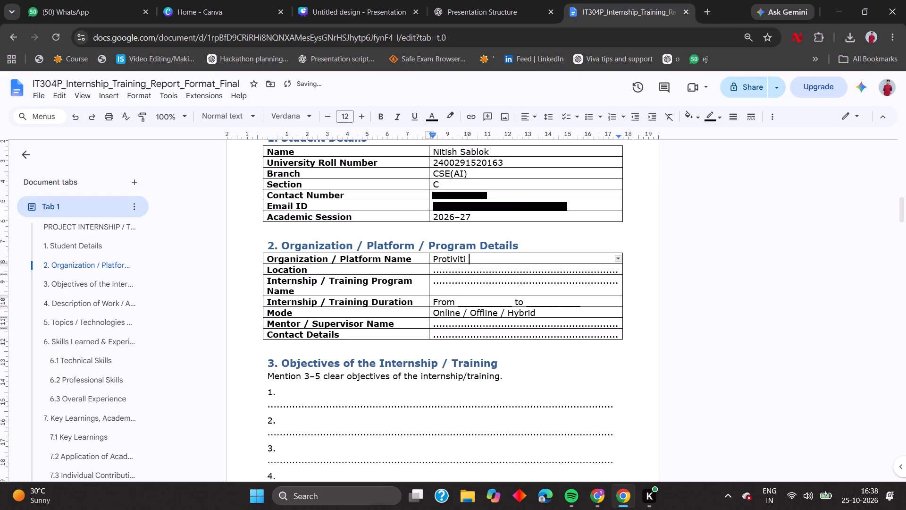
key("BackSpace")
type("dia")
key("space")
type("ember")
key("space")
type("rivatre")
key("space")
key("BackSpace")
key("BackSpace")
key("BackSpace")
key("BackSpace")
type("te")
key("space")
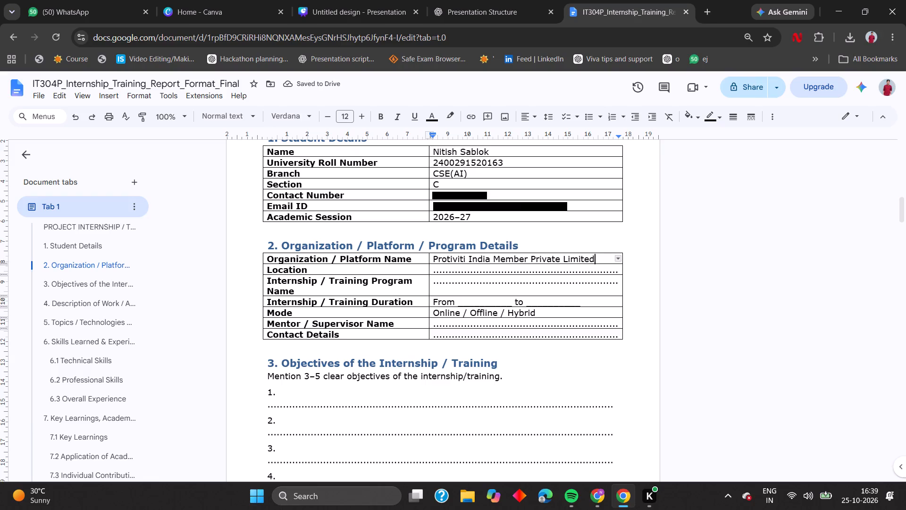
Replace the dotted placeholder in the Location row of section 2 with "Noida, Uttar Pradesh, India".
double_click(499, 272)
key("BackSpace")
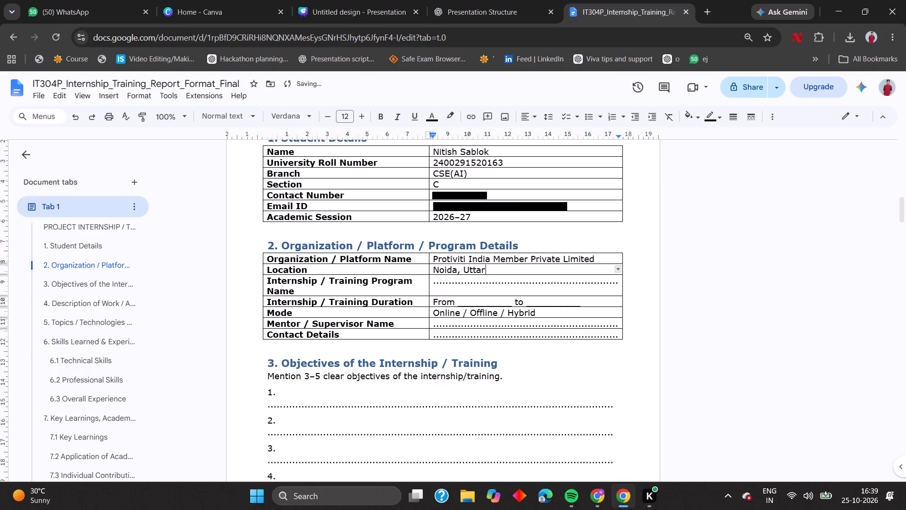
type("ra")
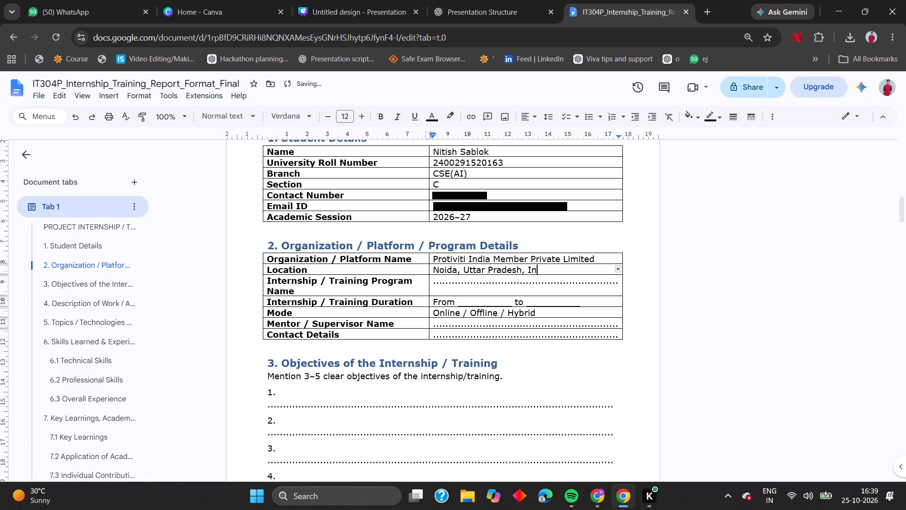
Replace the dotted placeholder in the Internship / Training Program Name row with "Data Engineering Internship".
double_click(503, 282)
key("BackSpace")
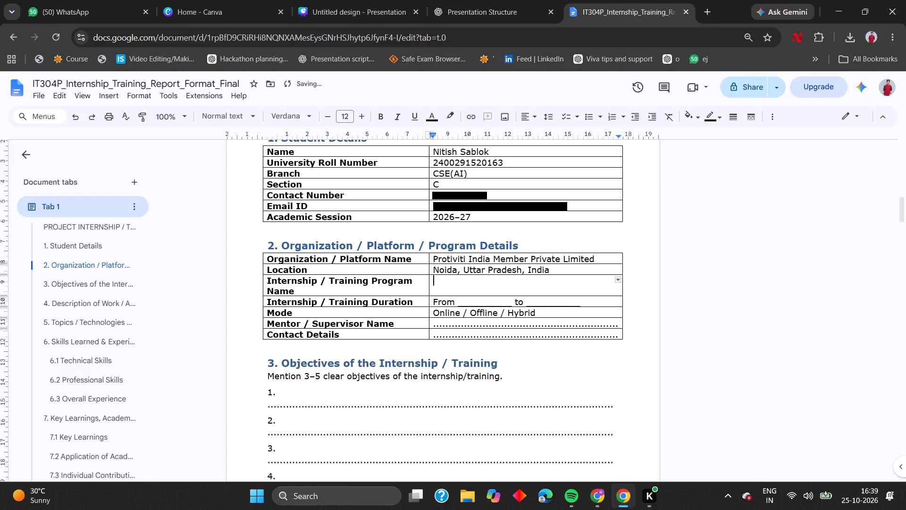
type("tas")
key("space")
key("BackSpace")
key("BackSpace")
key("BackSpace")
key("BackSpace")
type("ring")
key("space")
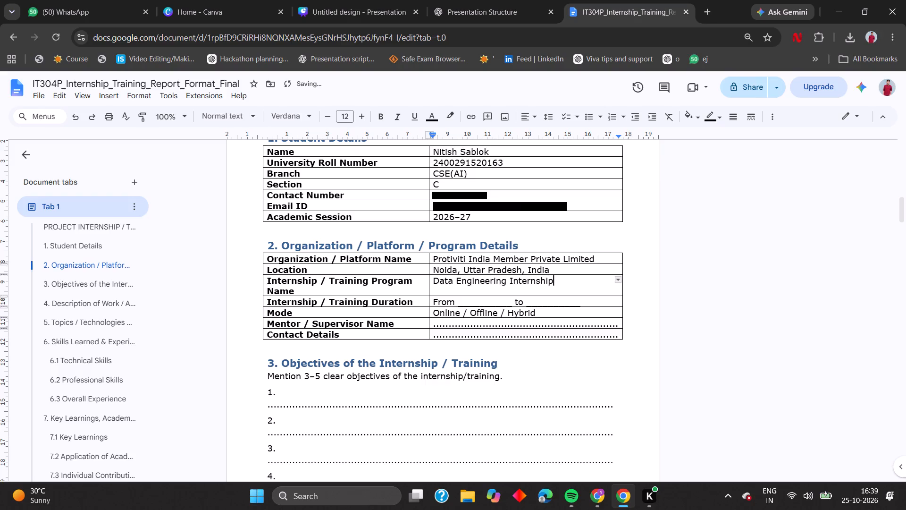
Replace the start-date blank in section 2's Internship / Training Duration row with "11 June 2026".
left_click_drag(512, 302, 468, 300)
left_click_drag(468, 300, 458, 300)
key("BackSpace")
type("11")
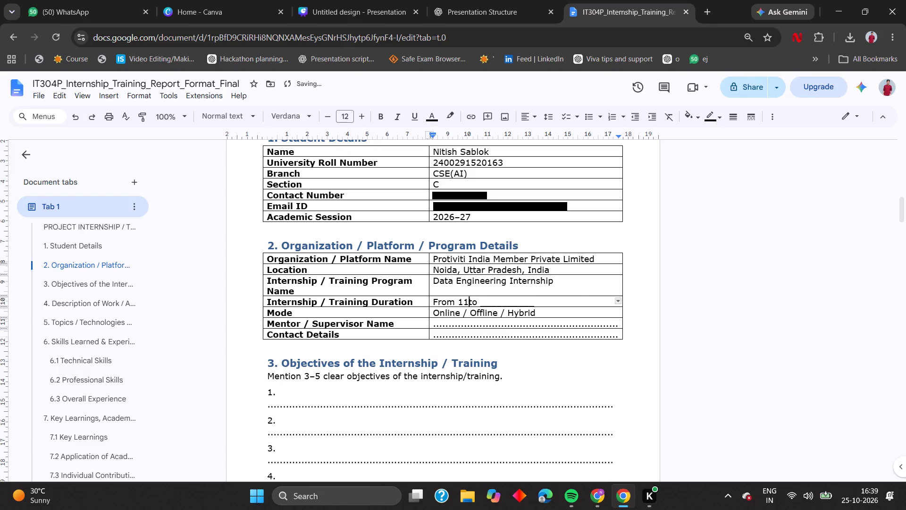
key("space")
key("BackSpace")
key("BackSpace")
key("BackSpace")
key("BackSpace")
key("BackSpace")
key("BackSpace")
key("BackSpace")
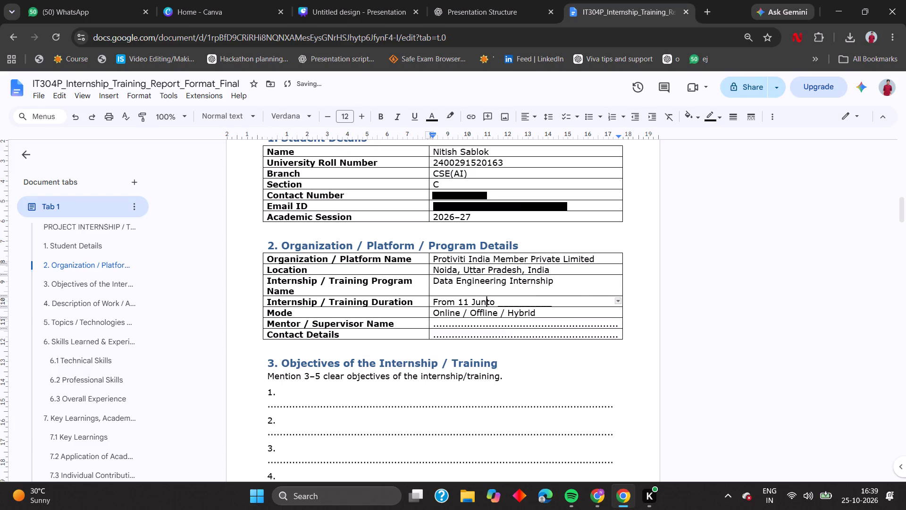
type("e 2026")
key("space")
Replace the end-date blank in section 2's Internship / Training Duration row with "10 August 2026".
double_click(572, 299)
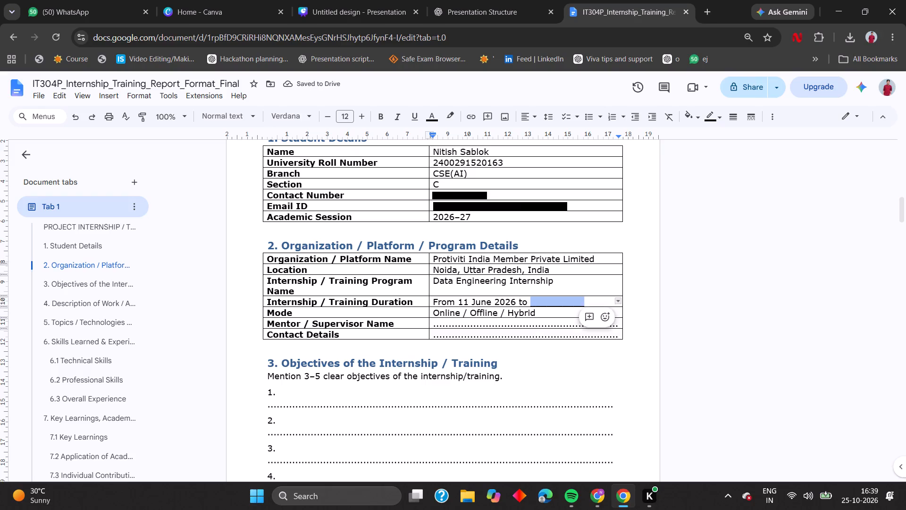
key("BackSpace")
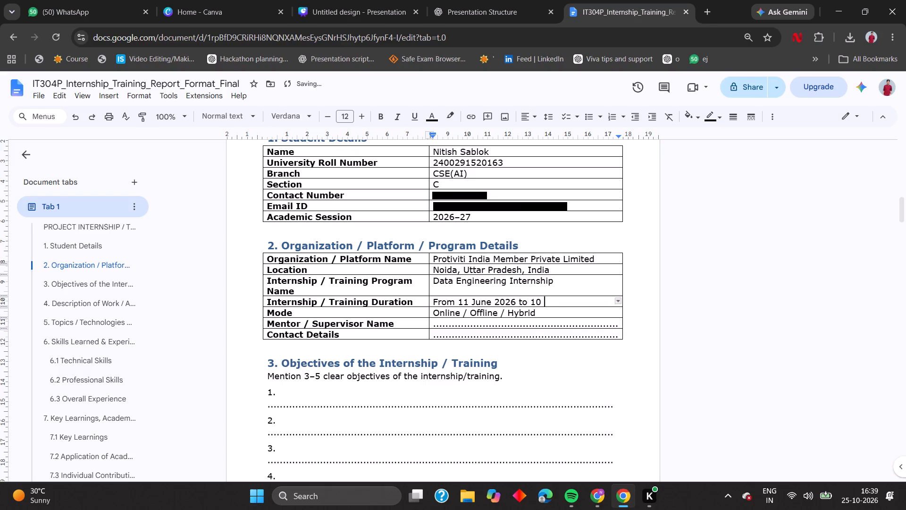
type("ugust 2026")
Replace the options in the Mode row of section 2 with "Offline".
left_click_drag(541, 314, 436, 314)
key("BackSpace")
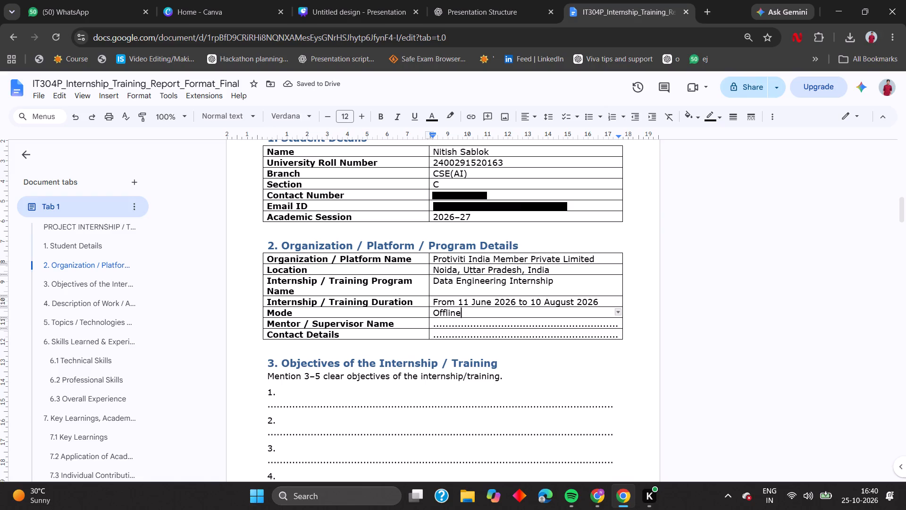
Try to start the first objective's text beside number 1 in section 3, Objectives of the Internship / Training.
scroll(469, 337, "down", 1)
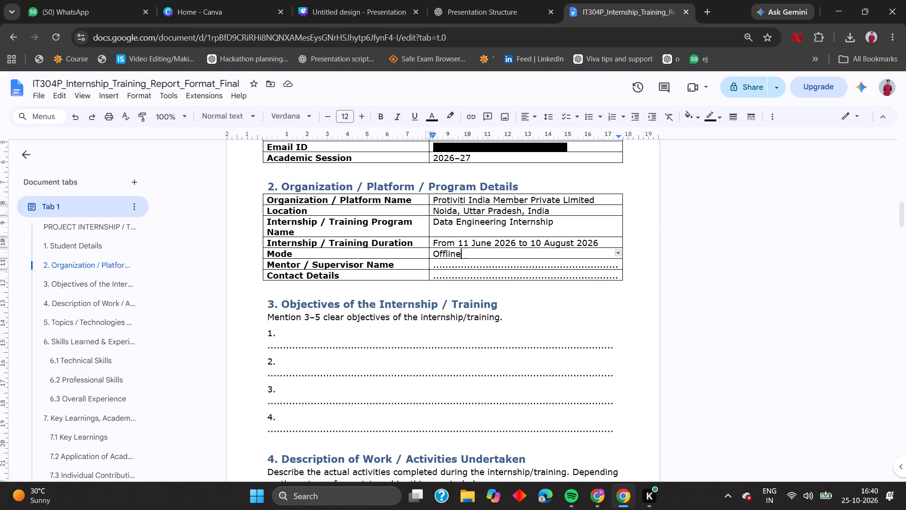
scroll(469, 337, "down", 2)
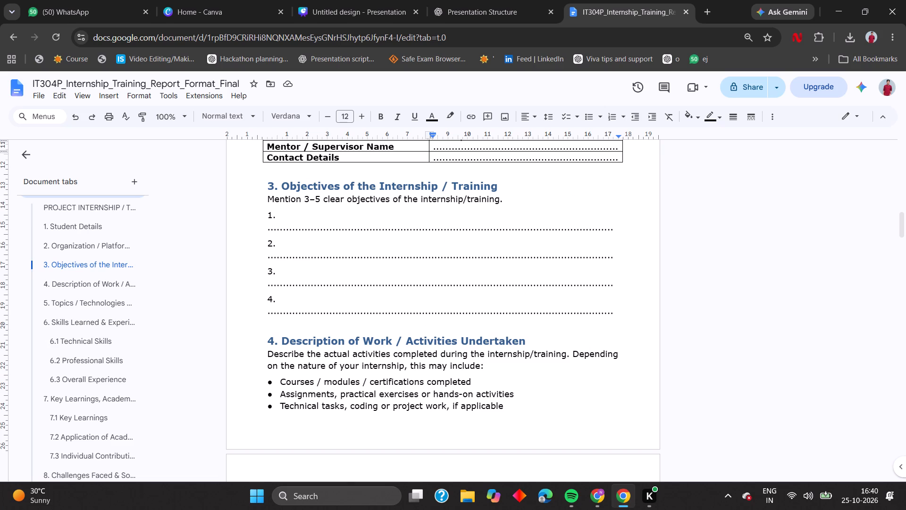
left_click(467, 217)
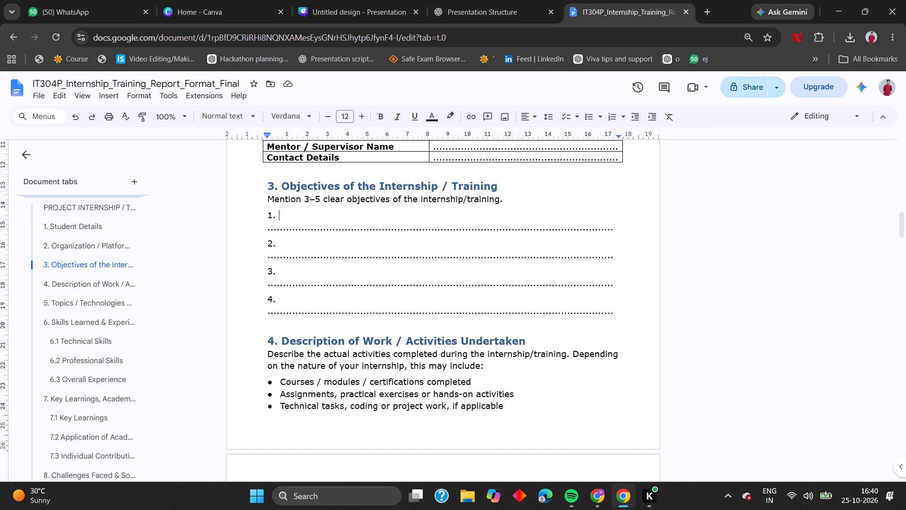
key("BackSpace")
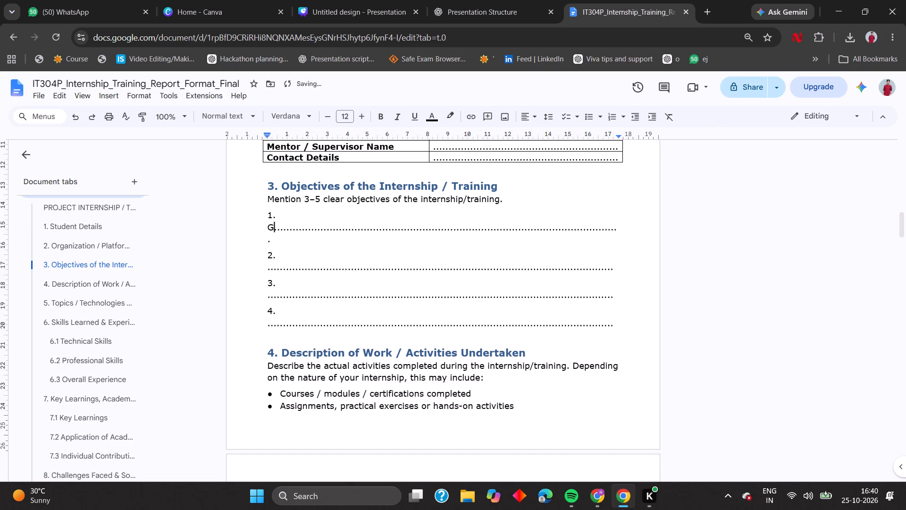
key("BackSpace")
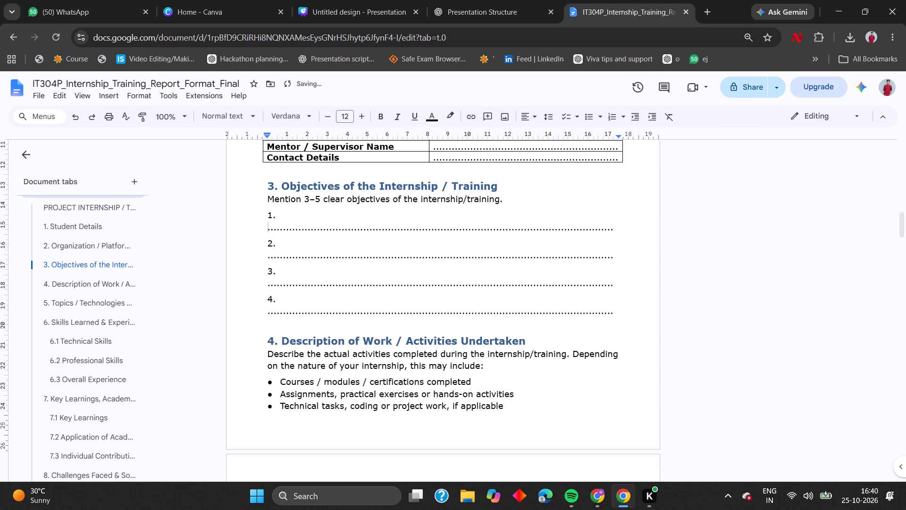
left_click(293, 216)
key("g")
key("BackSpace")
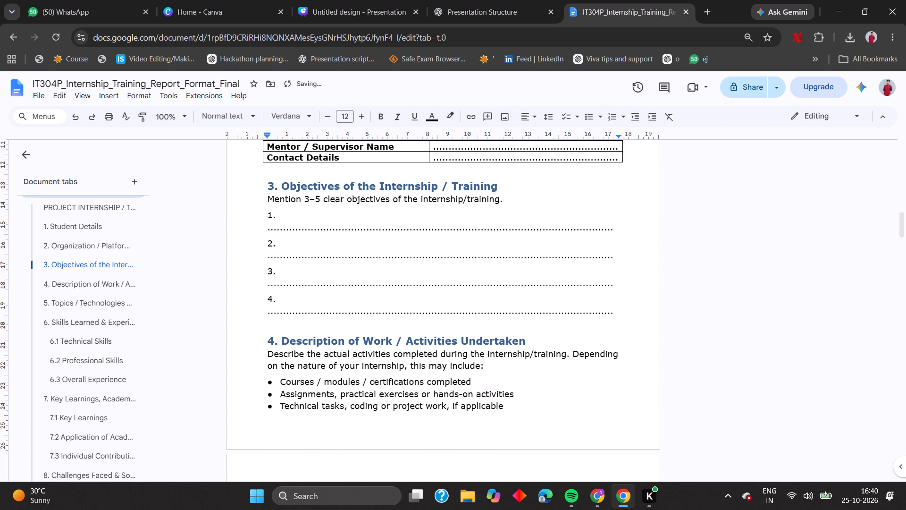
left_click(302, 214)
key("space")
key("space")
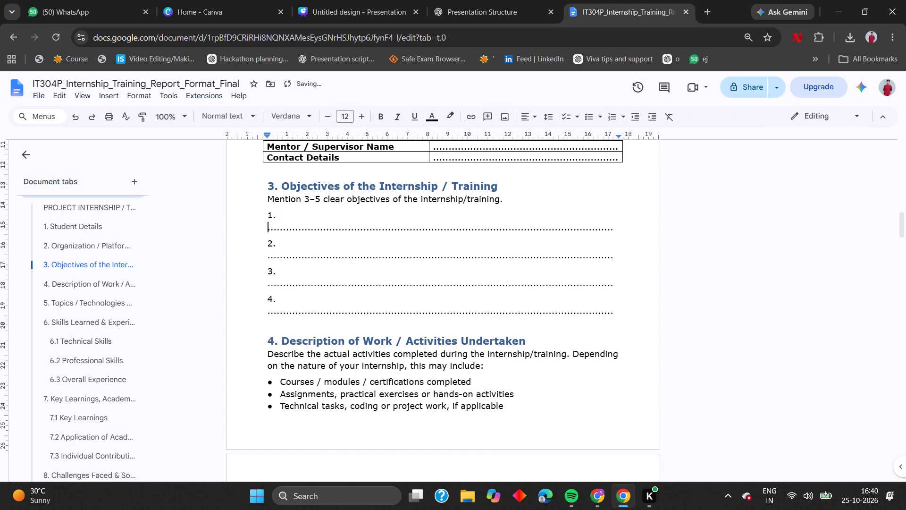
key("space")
Remove the extra spaces and line break after number 1 in section 3, and start the dotted line as a new paragraph.
left_click(296, 210)
left_click(297, 214)
key("BackSpace")
key("BackSpace")
key("BackSpace")
key("BackSpace")
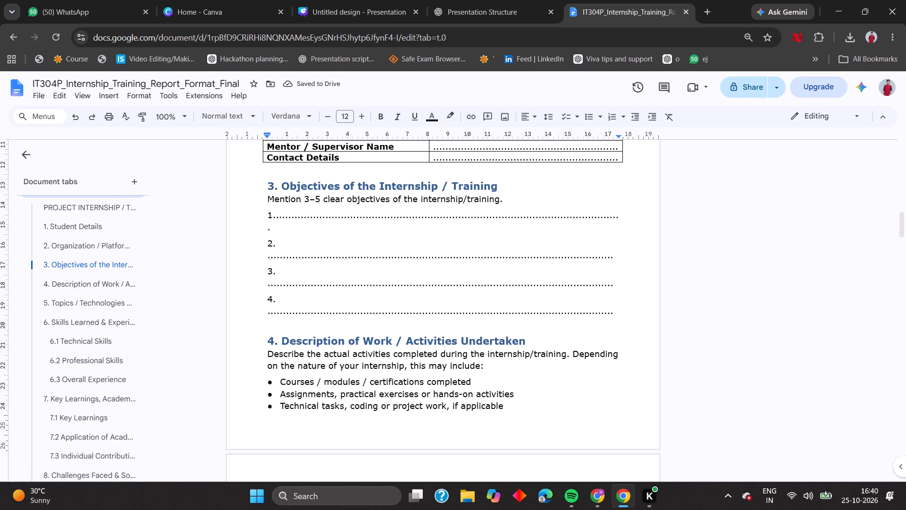
key("Return")
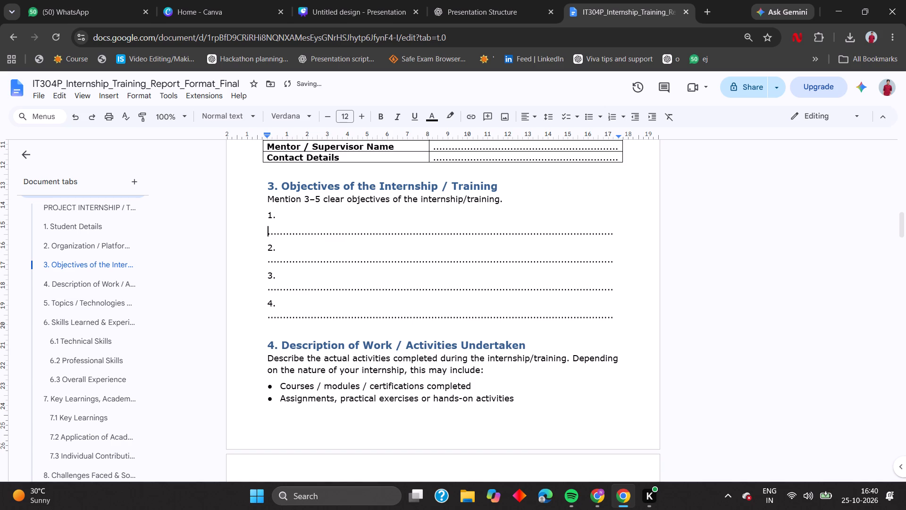
Test text entry beside number 1 in the Objectives section, and clear that line including its number.
left_click(281, 215)
key("f")
type("fff")
key("BackSpace")
key("BackSpace")
key("BackSpace")
key("BackSpace")
key("space")
type("rrjnrj")
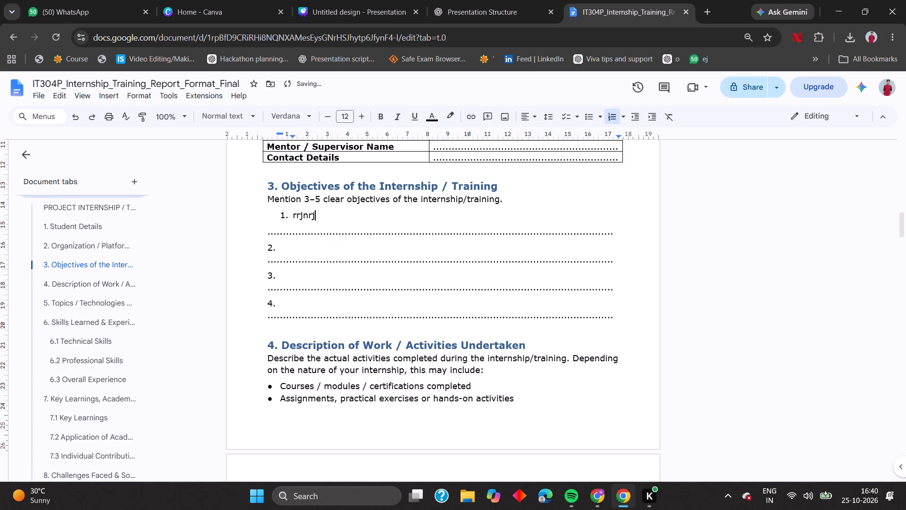
key("BackSpace")
key("BackSpace")
key("BackSpace")
key("BackSpace")
key("BackSpace")
key("BackSpace")
key("BackSpace")
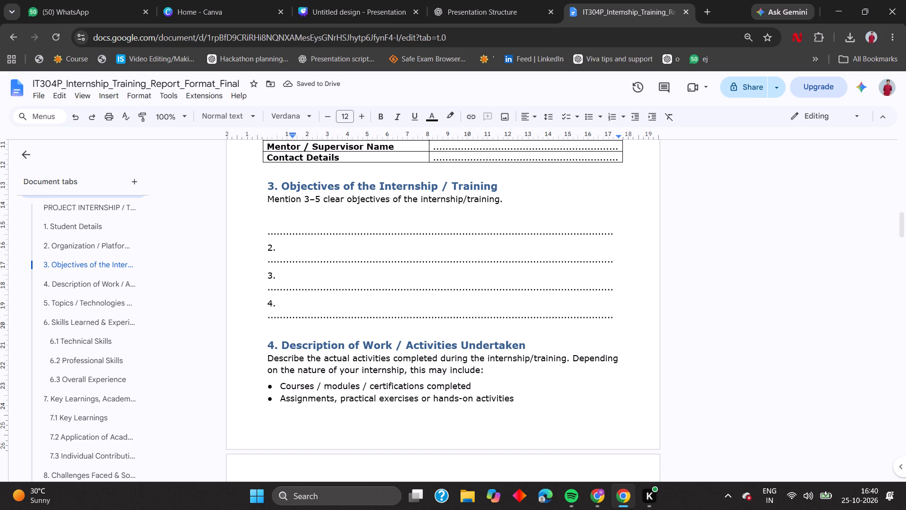
Undo the clearing of the first objective line in section 3, bringing back its number 1.
key("ctrl+z")
key("ctrl+z")
key("ctrl+z")
Replace the dotted line under objective 1 with "Gain practical exposure to real world data engineering workflows and scalable data processing.".
left_click_drag(623, 234, 267, 233)
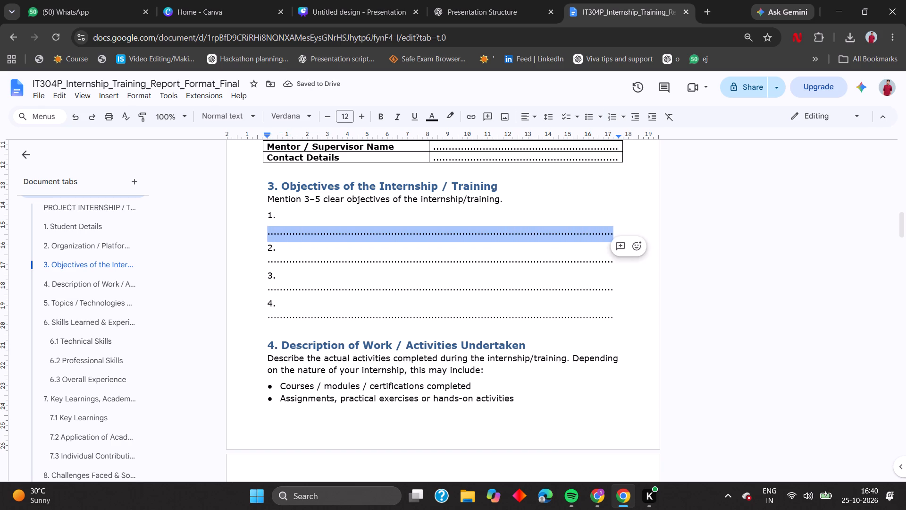
key("BackSpace")
key("BackSpace")
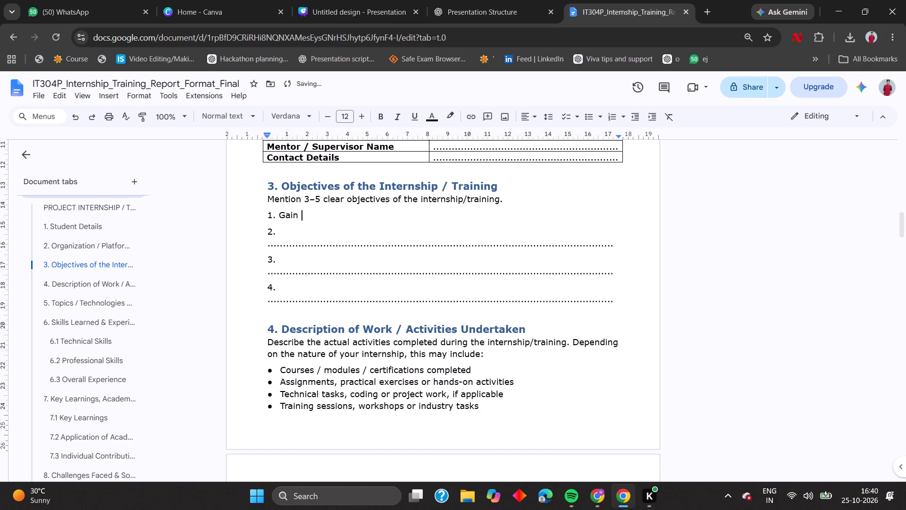
type("practical")
key("space")
type("ex[")
key("BackSpace")
type("posure to real world")
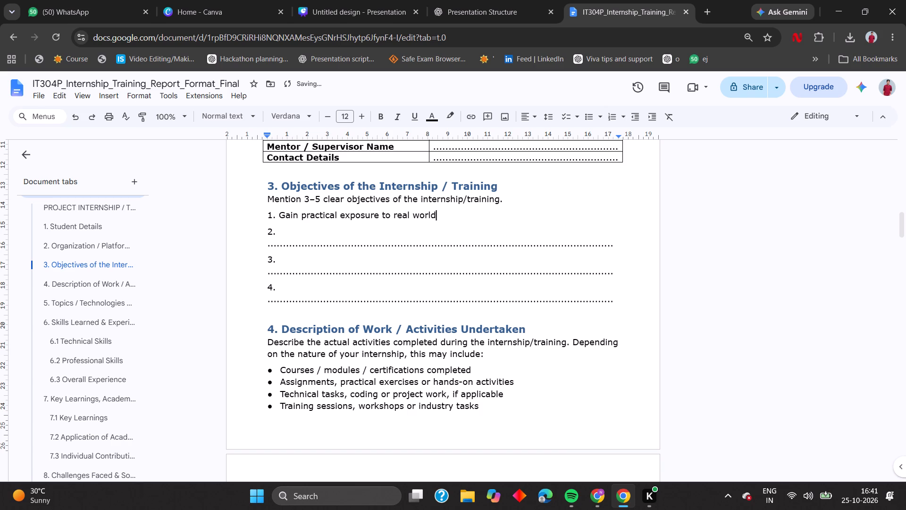
key("space")
type("data engineering")
key("space")
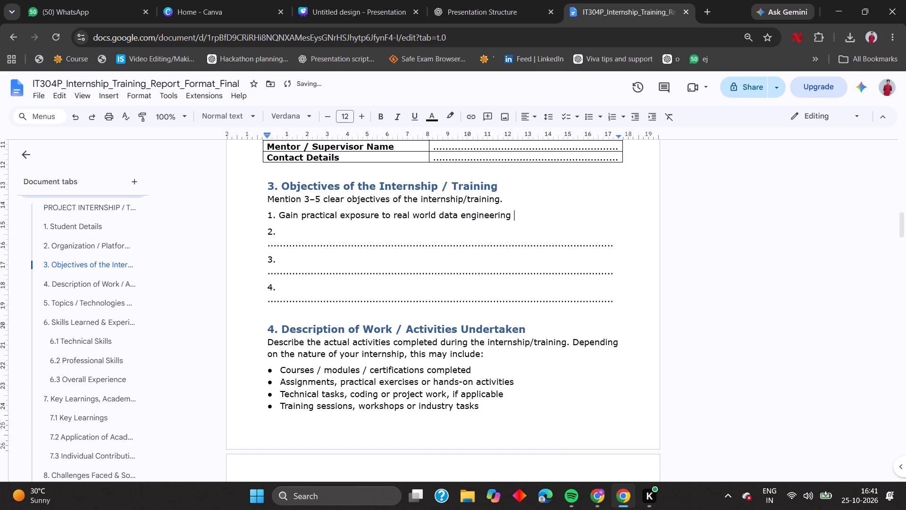
type("workflows")
key("space")
type("and")
key("space")
type("scalable")
key("space")
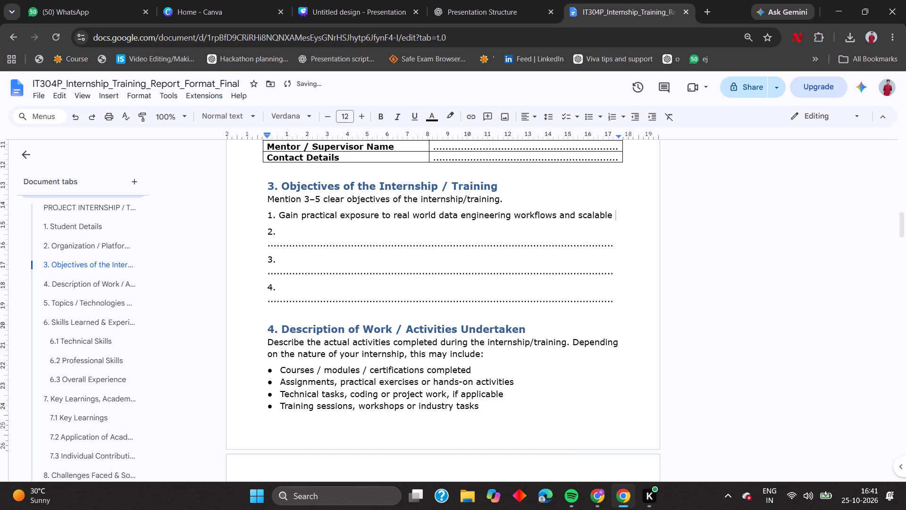
type("data")
key("space")
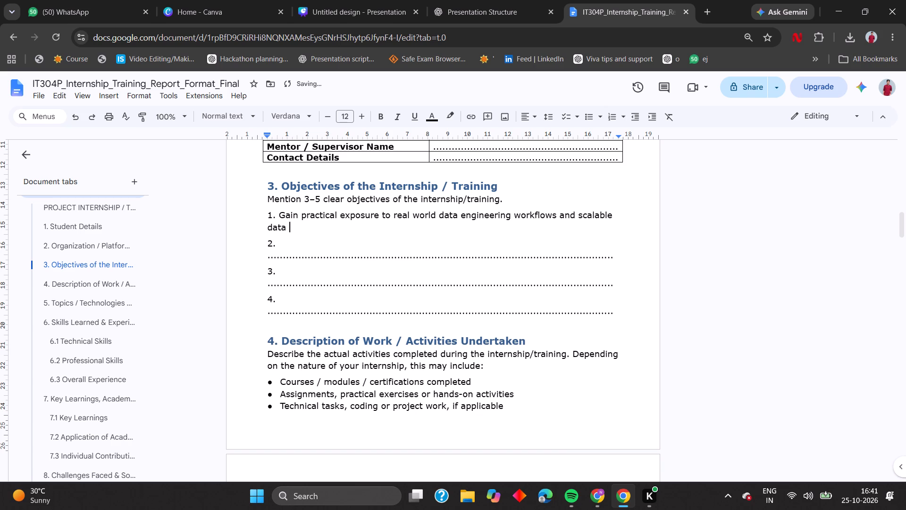
type("processing")
key("period")
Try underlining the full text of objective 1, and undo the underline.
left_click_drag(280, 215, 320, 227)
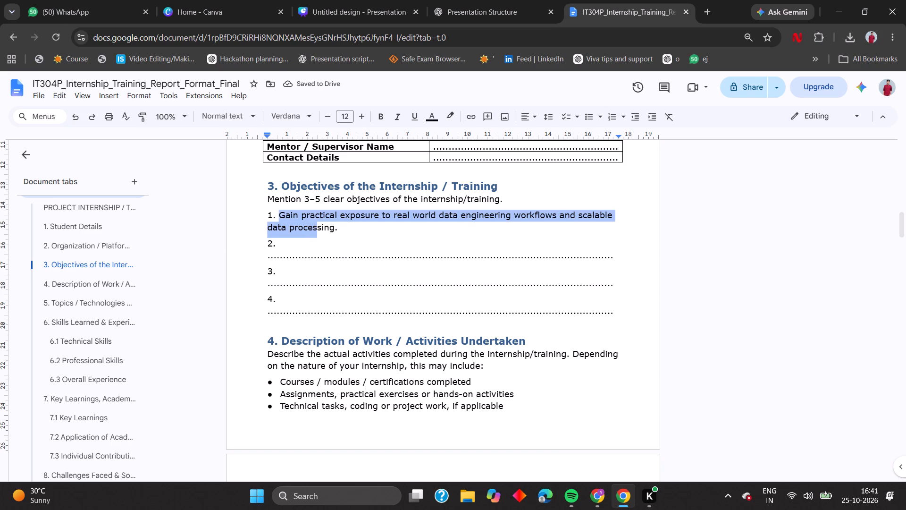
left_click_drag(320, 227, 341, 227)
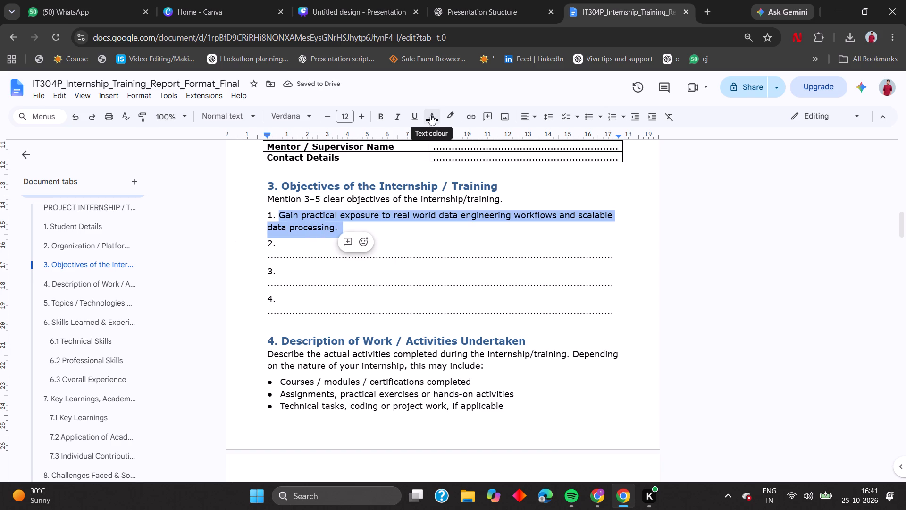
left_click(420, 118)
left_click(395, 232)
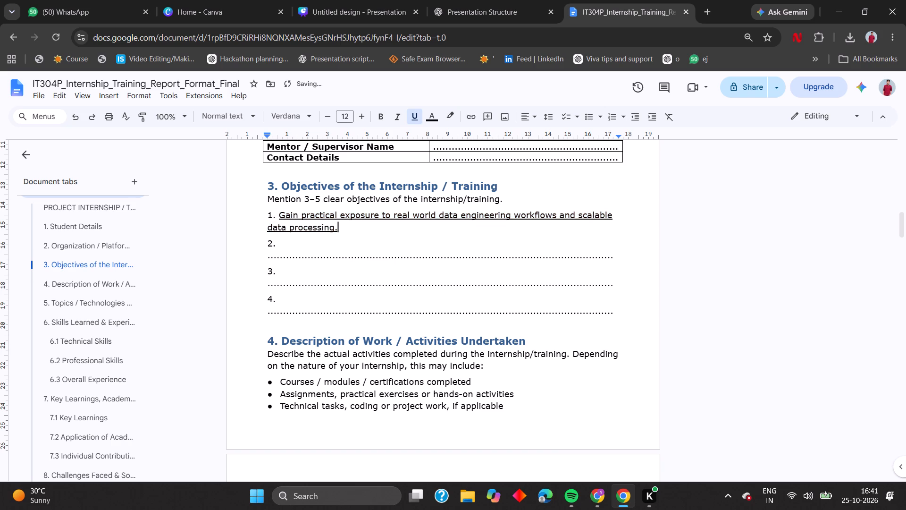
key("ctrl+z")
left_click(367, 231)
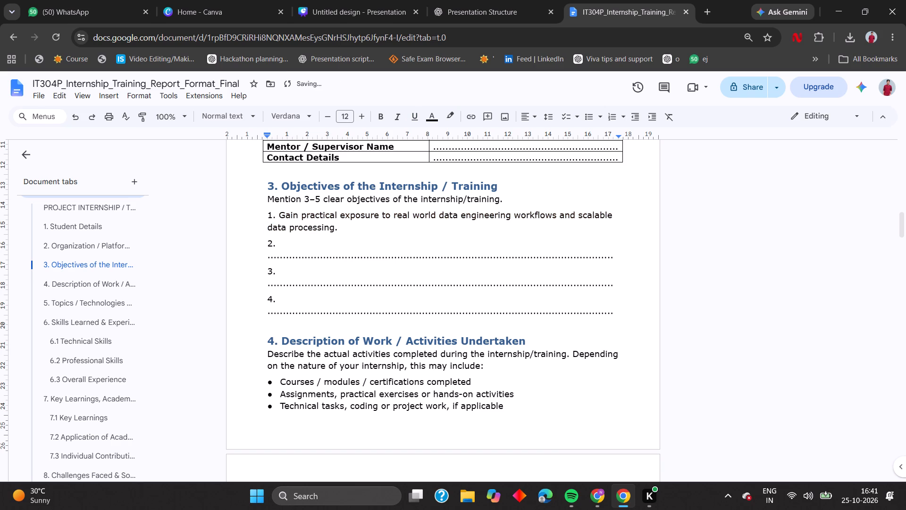
Replace the dotted line under objective 2 with "Learn to ingest structured and semi structured data using Databricks Auto Loader.".
left_click_drag(268, 255, 615, 258)
key("BackSpace")
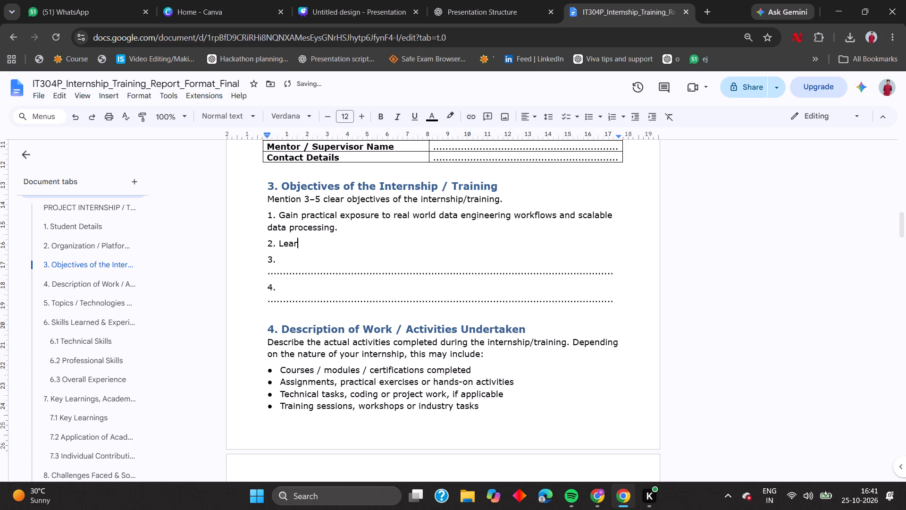
type("to ingest")
key("space")
type("structured and semi stru")
type("ctured")
key("space")
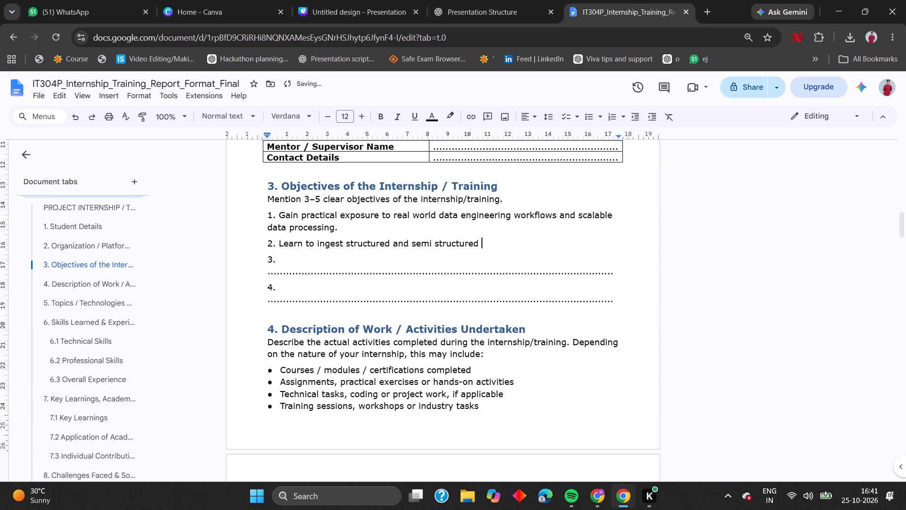
type("data")
key("space")
type("using")
key("space")
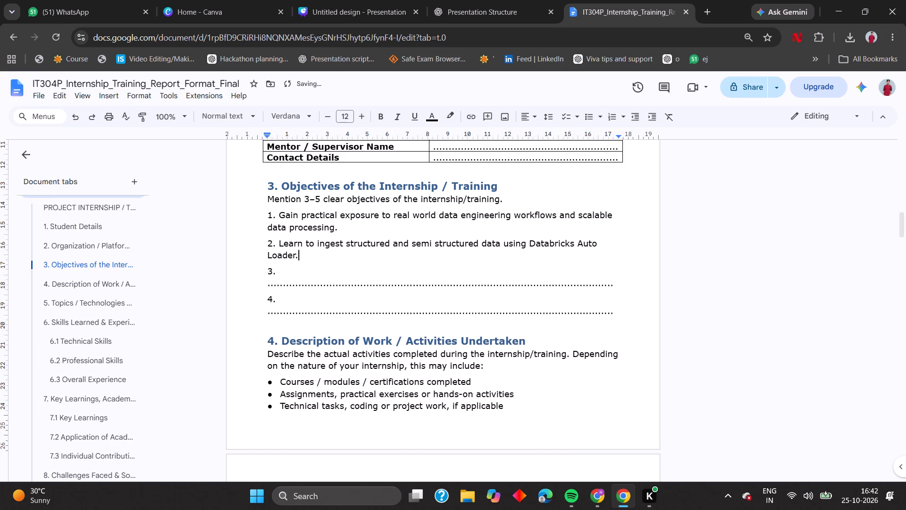
Replace the dotted line under objective 3 with "Apply PySpark and SQL for data cleansing, transformation, validation and analysis.".
double_click(480, 285)
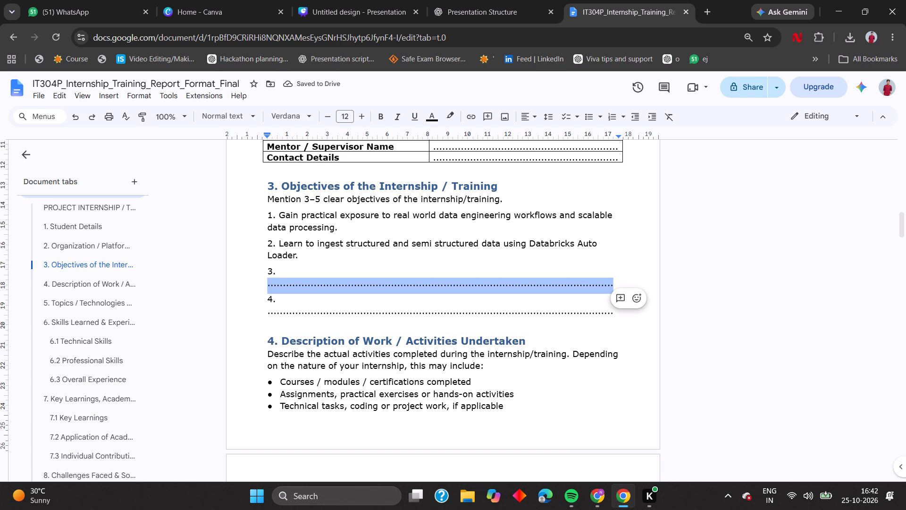
key("BackSpace")
key("BackSpace")
type("pply")
key("space")
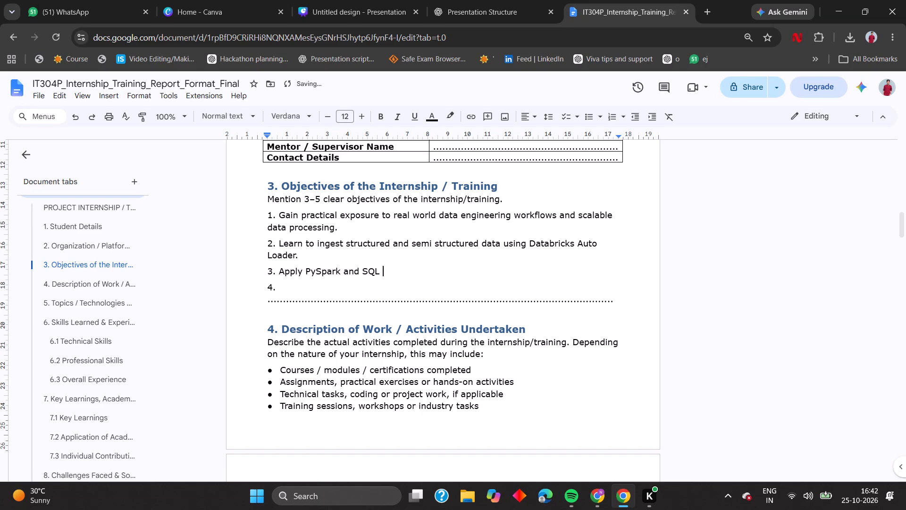
type("for data")
key("space")
key("c")
type("lean")
type("sing")
key("space")
key("BackSpace")
type(", trans")
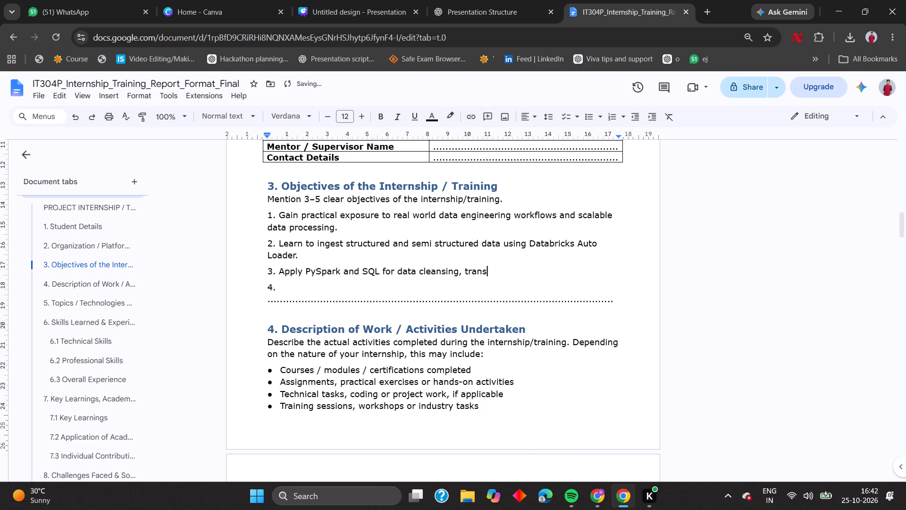
type("formation")
type(", validation")
key("space")
type("and ana")
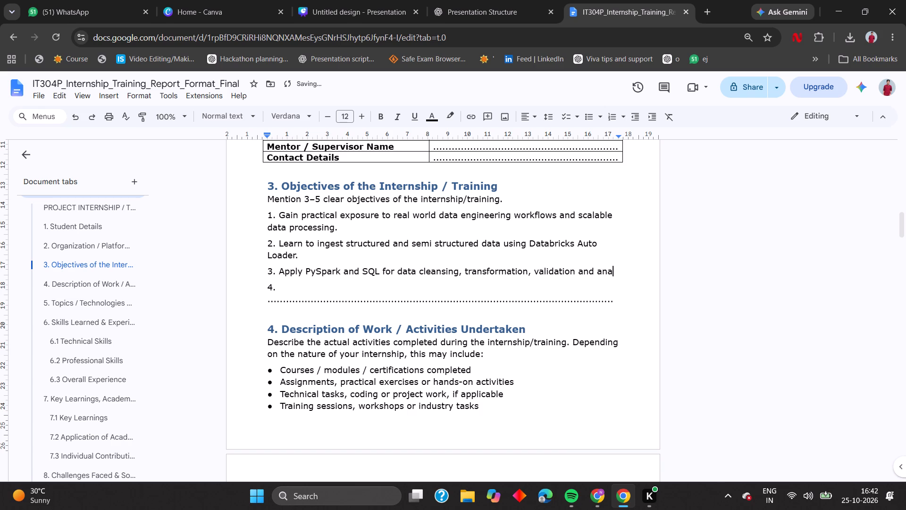
type("lysis.")
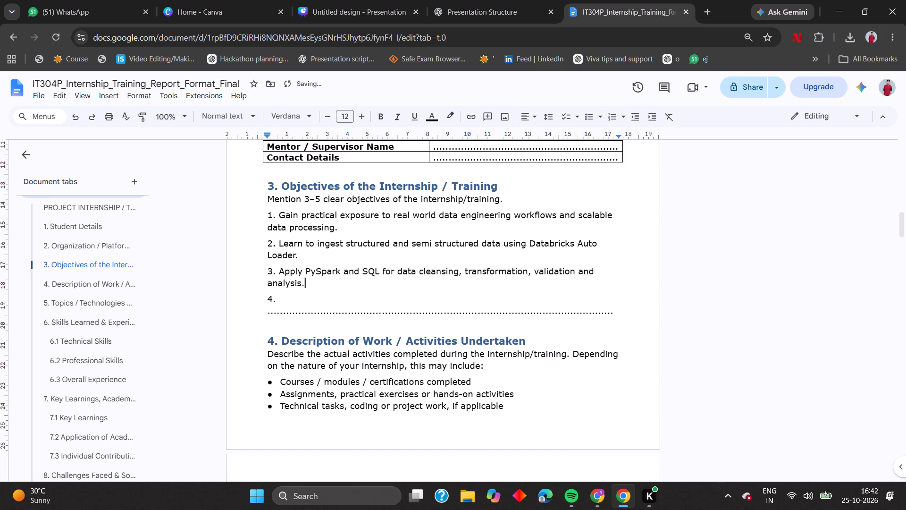
Replace the dotted line under objective 4 with "Understand Delta Lake, Delta Live Tables, and the Brinze-Silver-Gold architecture.".
double_click(479, 309)
key("BackSpace")
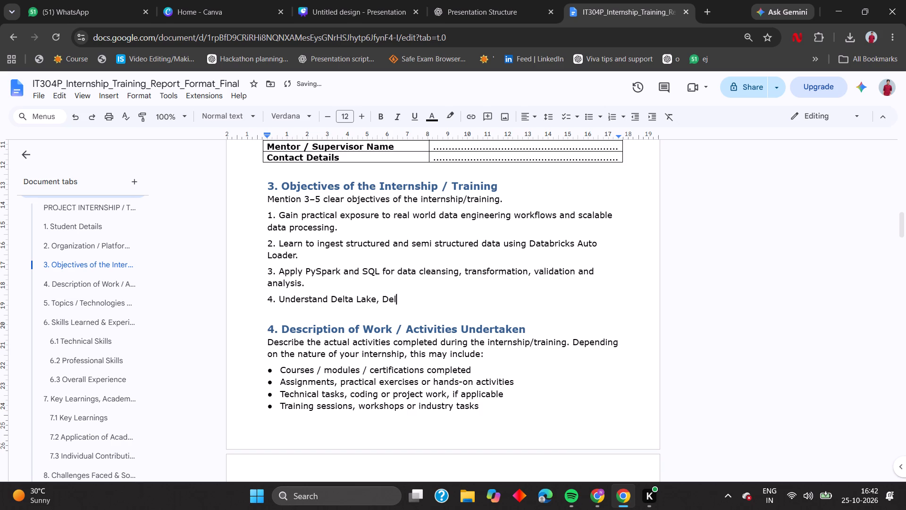
key("BackSpace")
type("ve")
key("space")
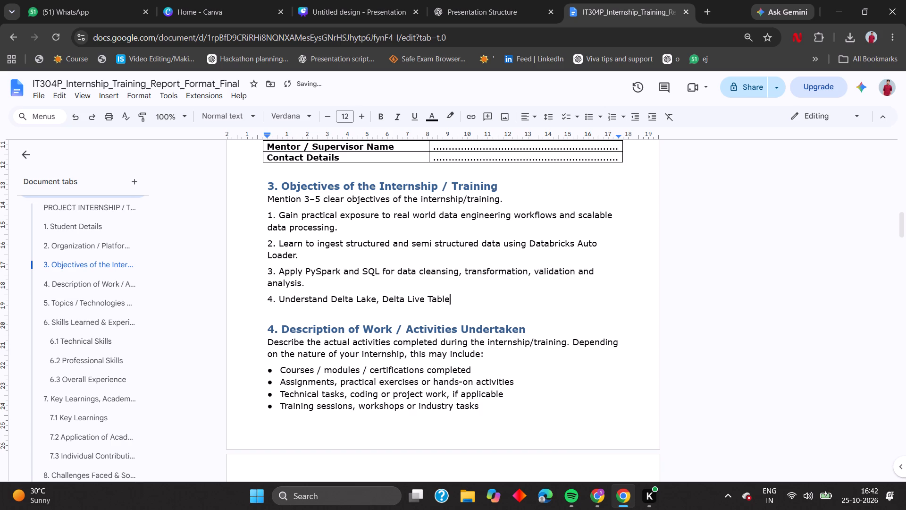
type(", an")
key("space")
key("BackSpace")
key("space")
key("BackSpace")
type("s")
key("space")
key("BackSpace")
key("BackSpace")
type("d")
key("space")
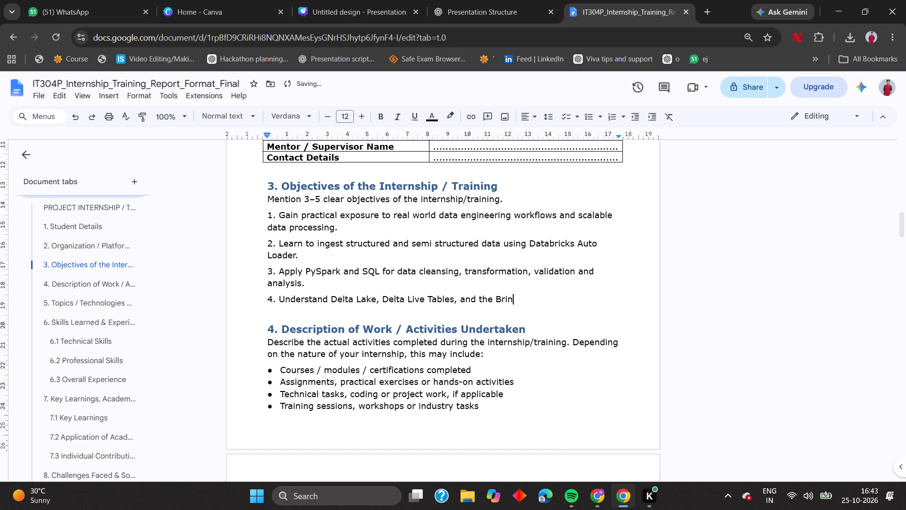
key("BackSpace")
key("0")
key("BackSpace")
type("ilver")
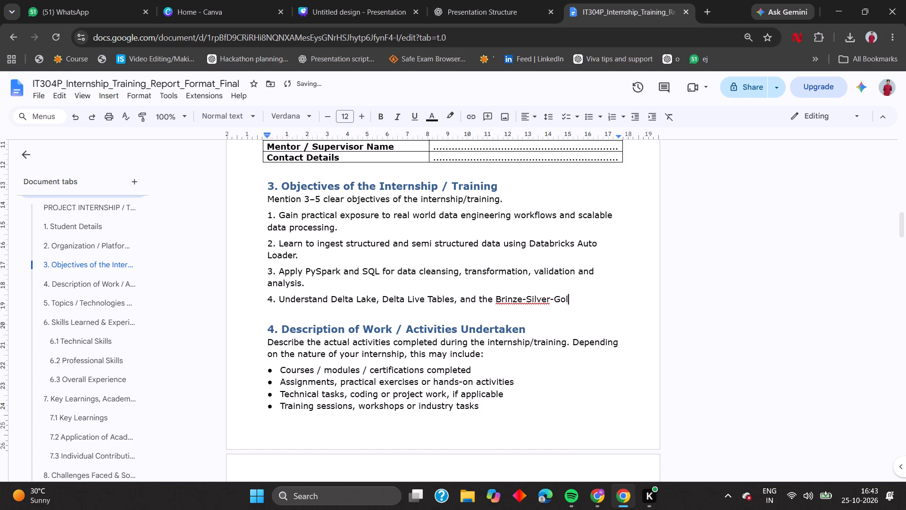
key("space")
key("a")
type("rchitecture/")
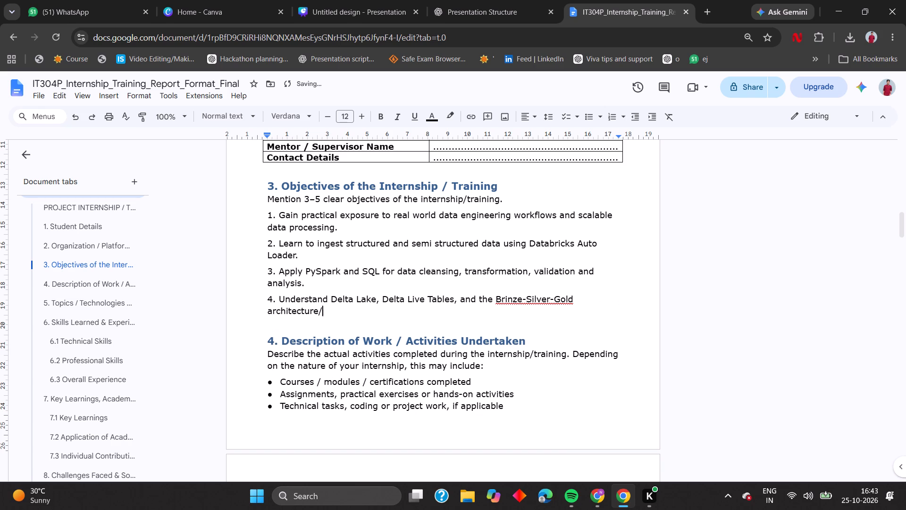
key("BackSpace")
key("period")
Delete all the dotted placeholder lines under Details in section 4, Description of Work / Activities Undertaken.
scroll(404, 361, "down", 2)
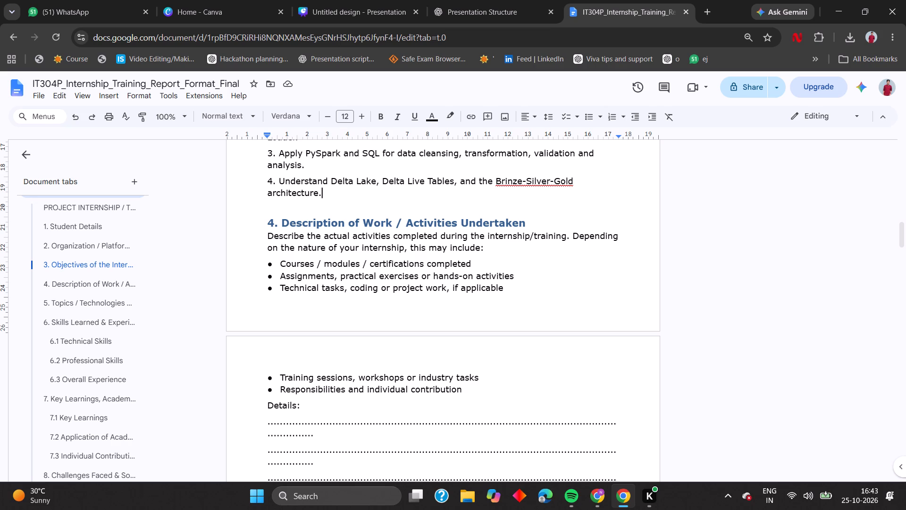
scroll(348, 308, "down", 3)
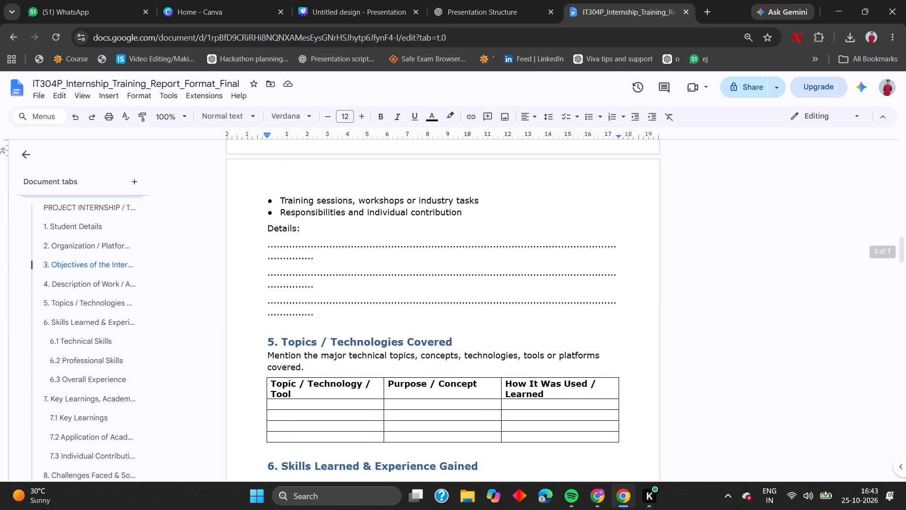
scroll(355, 321, "down", 1)
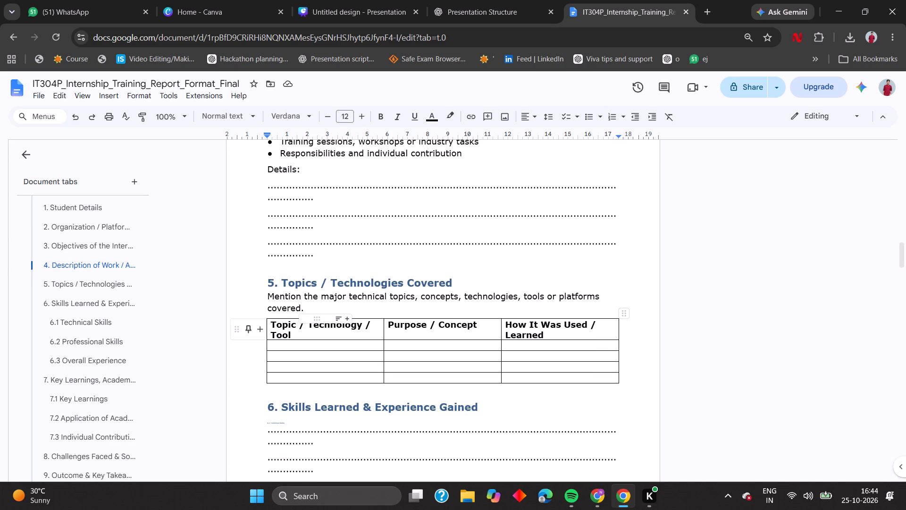
left_click_drag(327, 257, 268, 199)
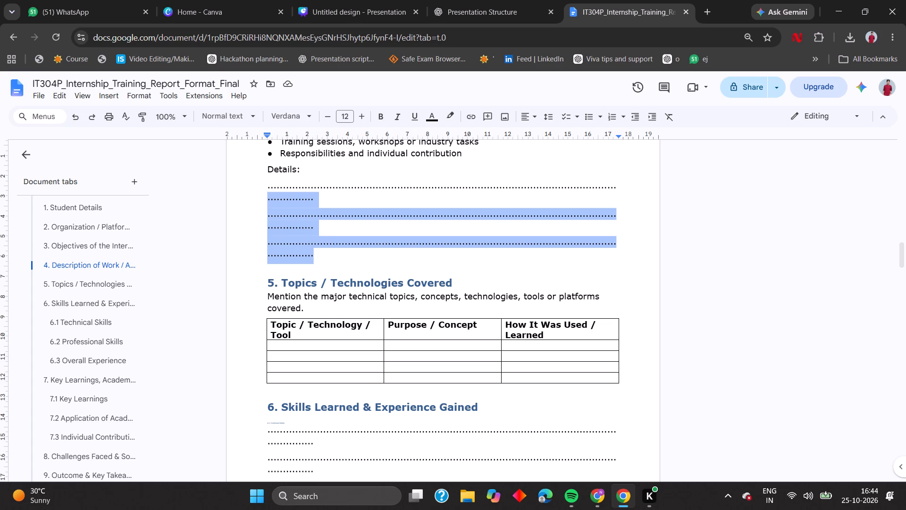
left_click_drag(268, 199, 268, 191)
key("BackSpace")
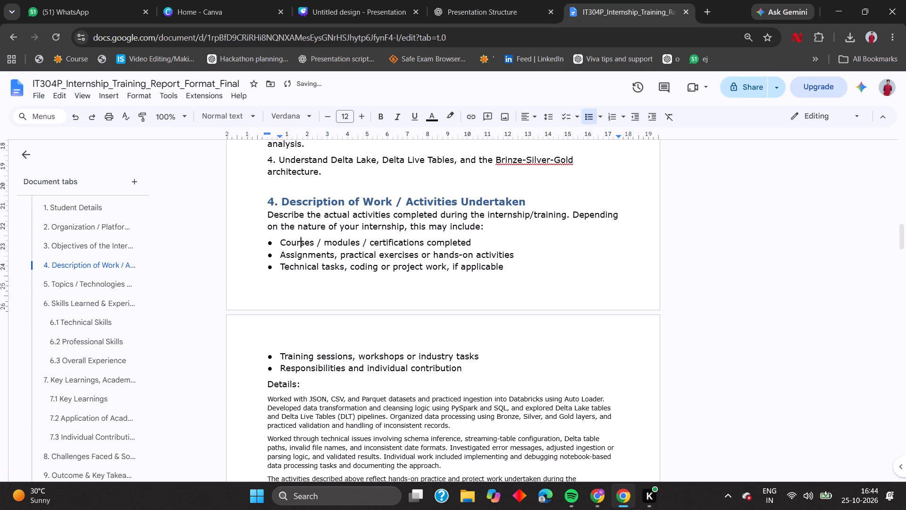
scroll(299, 246, "down", 4)
scroll(284, 287, "down", 1)
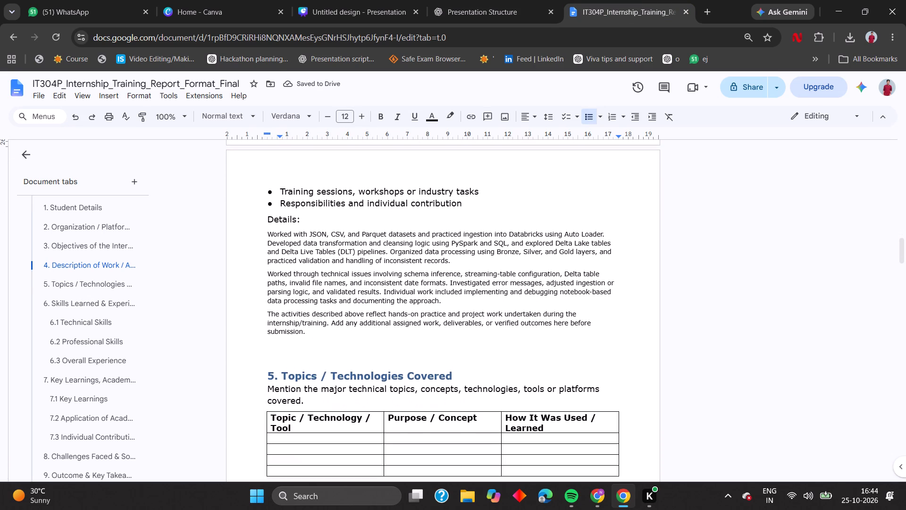
scroll(289, 303, "down", 1)
left_click(304, 280)
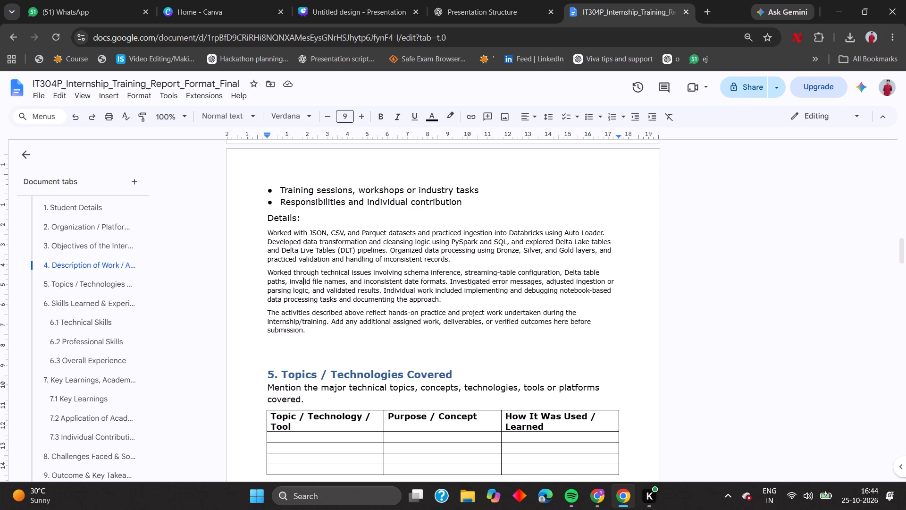
left_click(359, 113)
left_click(359, 113)
left_click(363, 117)
left_click(264, 233)
left_click_drag(264, 233, 306, 330)
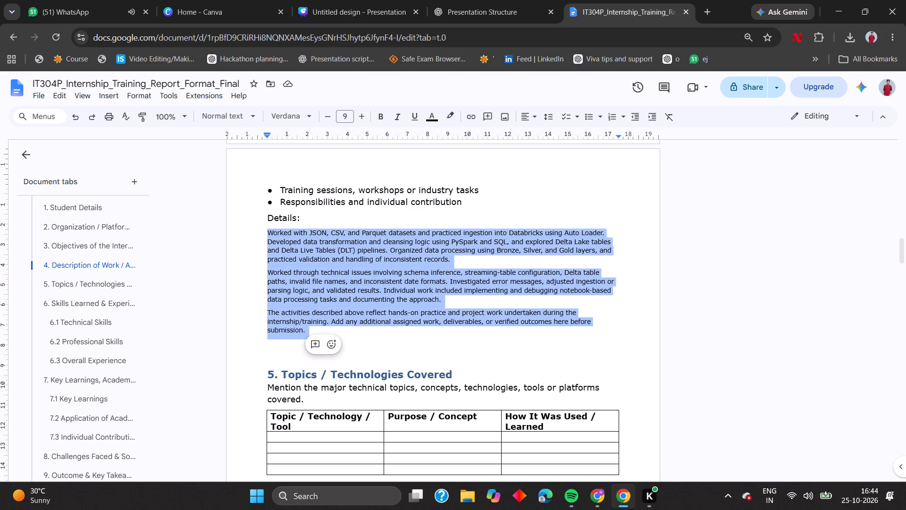
left_click_drag(306, 330, 308, 331)
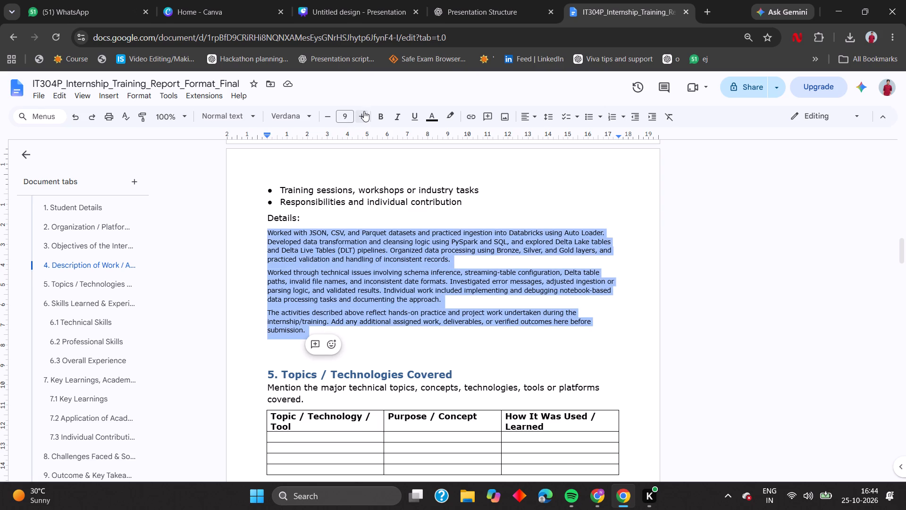
triple_click(364, 111)
left_click(381, 226)
Enter "Databricks" and "Python/Pyspark" in the first two empty Topic / Technology / Tool cells of the section 5 table.
scroll(841, 305, "up", 7)
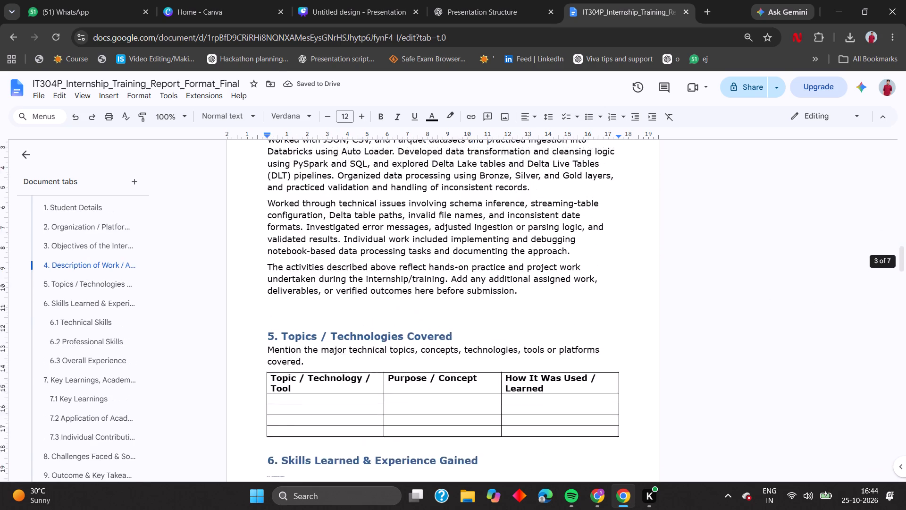
scroll(310, 250, "down", 1)
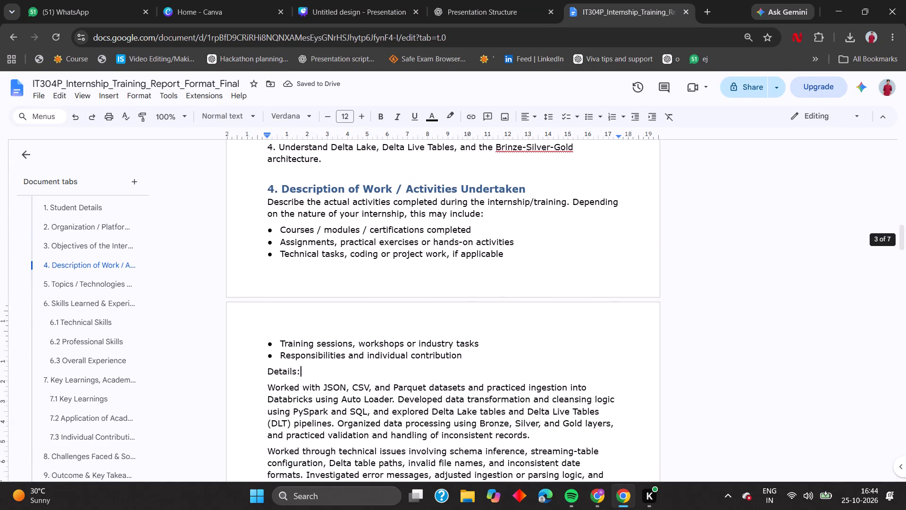
scroll(290, 255, "down", 1)
scroll(299, 296, "up", 1)
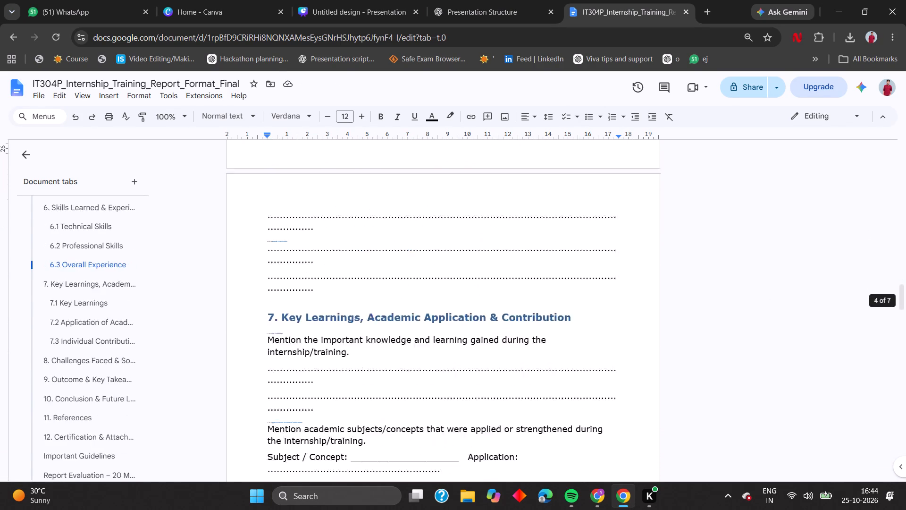
scroll(299, 296, "up", 5)
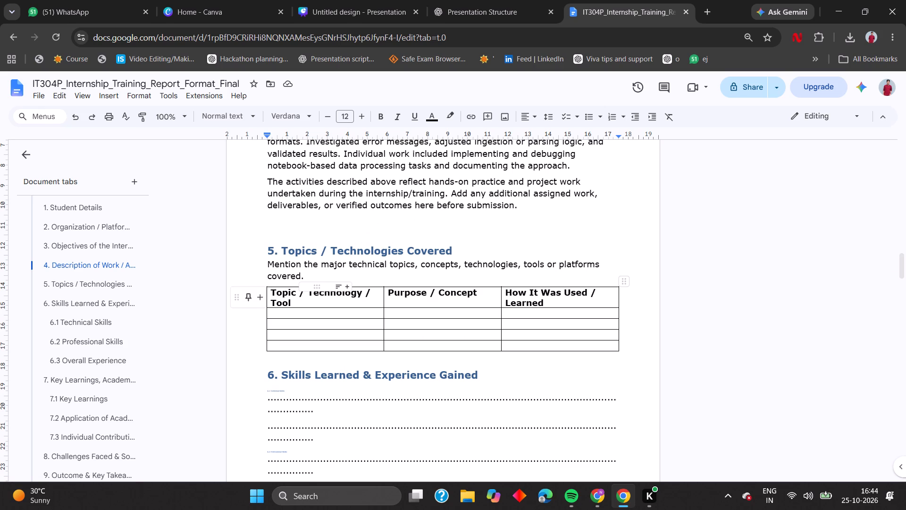
left_click(323, 316)
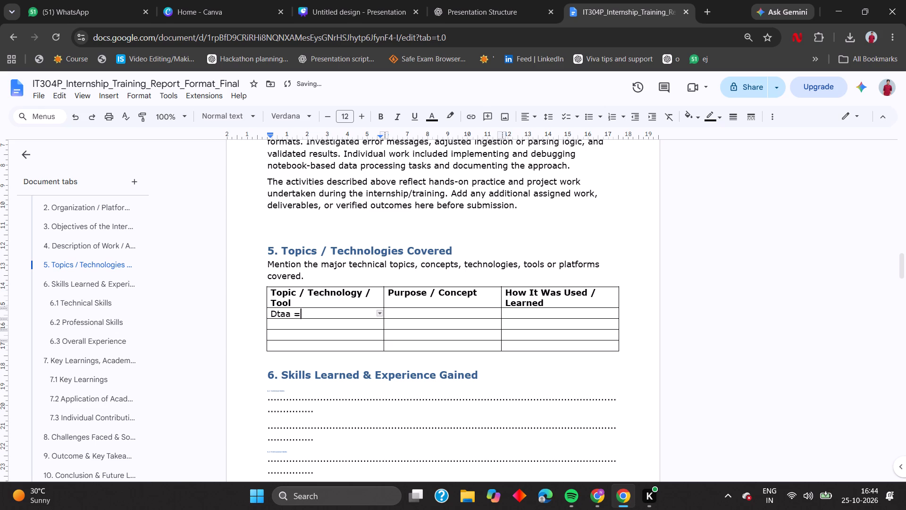
key("BackSpace")
key("BackSpace")
key("BackSpace")
key("BackSpace")
key("BackSpace")
type("ata")
key("BackSpace")
key("Down")
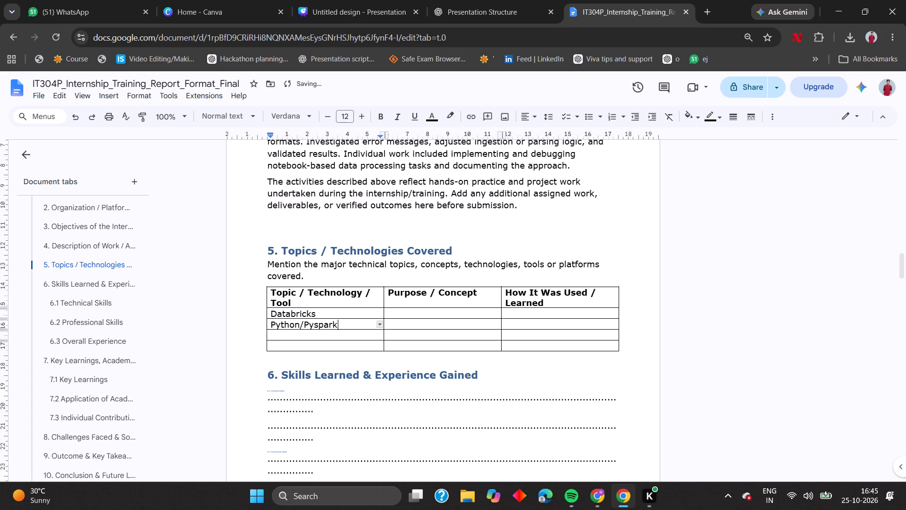
Enter "Delta Lake" and "Delta Live Tables (DLT)" in the last two Topic / Technology / Tool cells of the section 5 table.
key("Down")
key("Down")
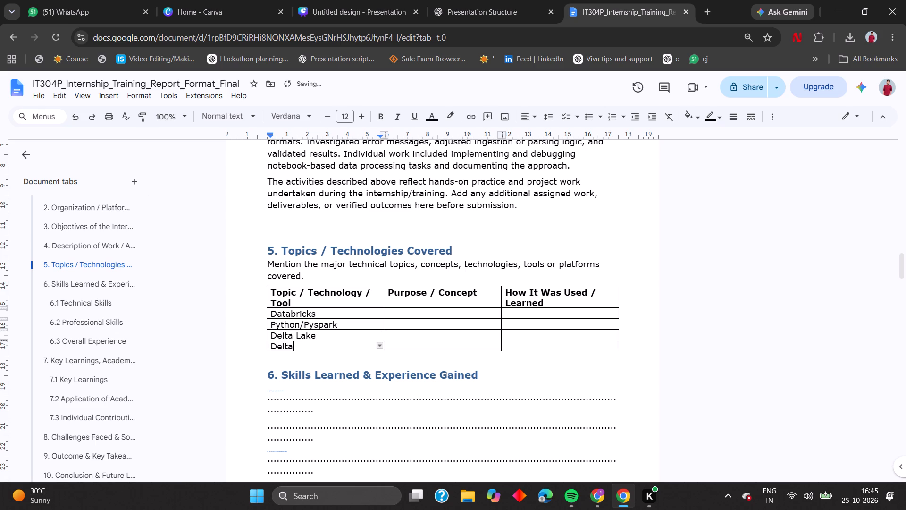
type("ables")
type("()")
key("BackSpace")
key("BackSpace")
key("space")
type("()")
type("DLT")
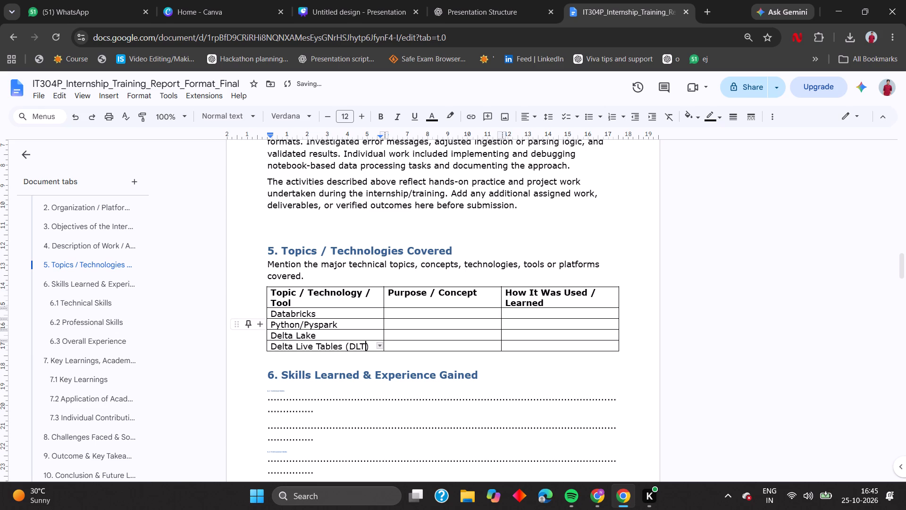
Enter "Cloud based data engineering and analytics platform" as the Purpose / Concept for Databricks.
left_click(403, 314)
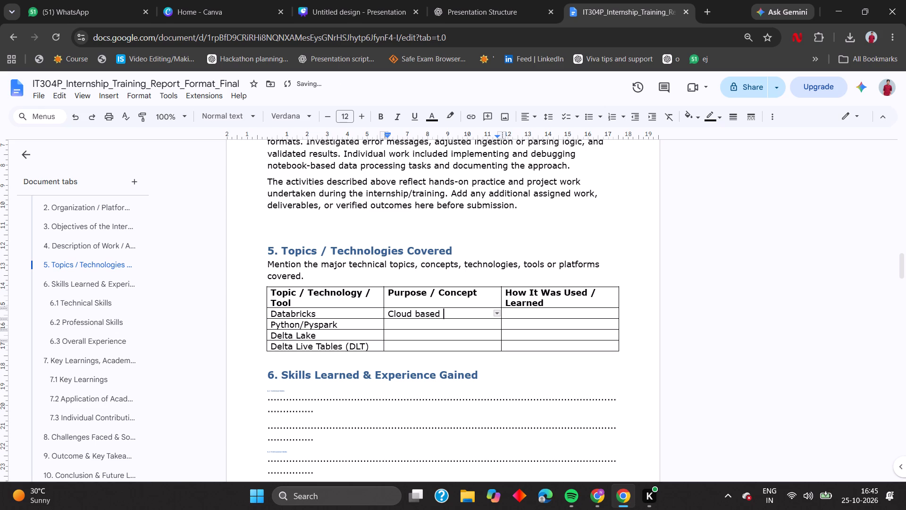
type("data engineering")
key("space")
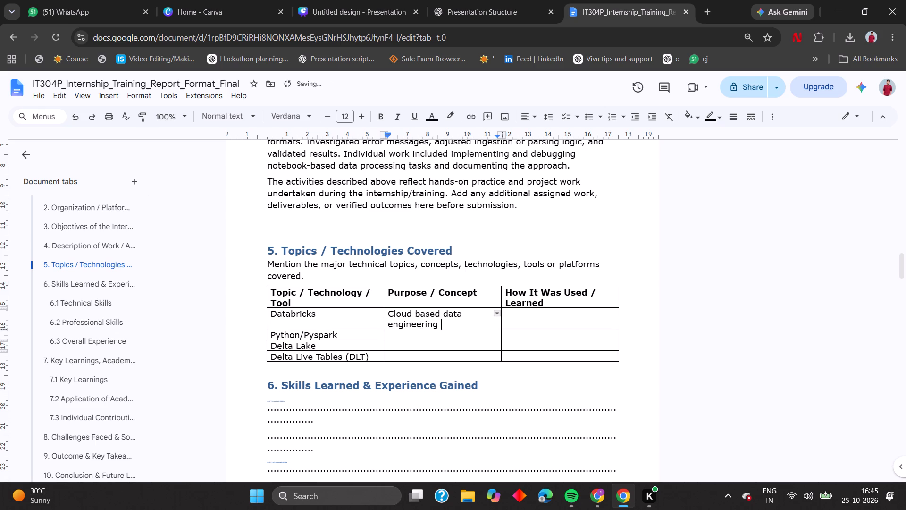
type("and")
key("space")
type("analu")
key("BackSpace")
type("ytics")
key("space")
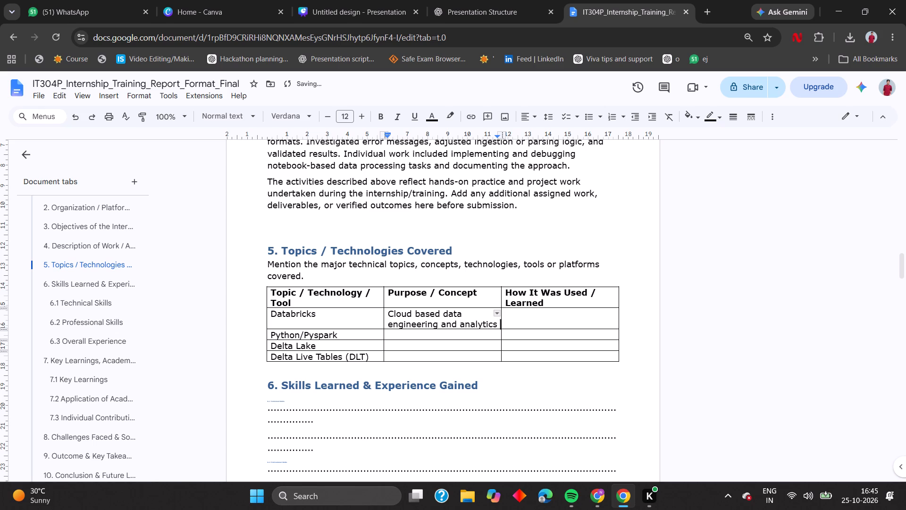
type("platform")
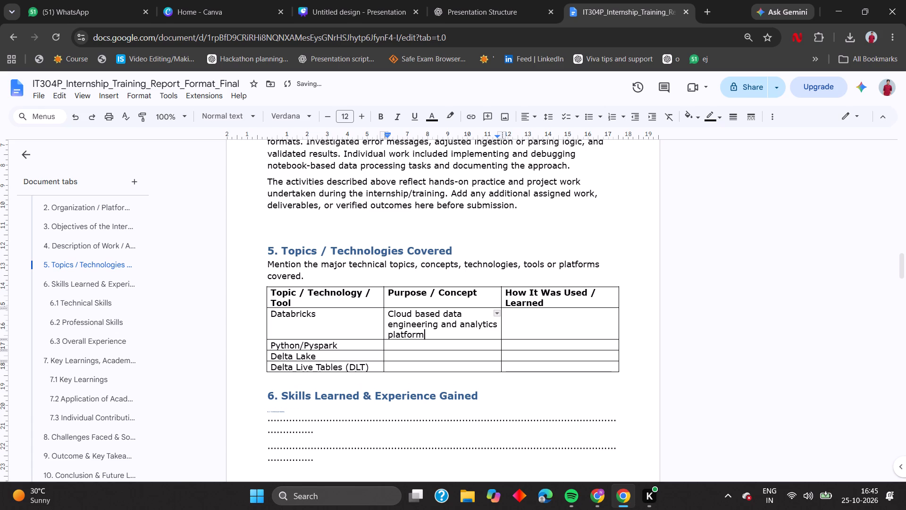
Enter "Used notebooks and workflows to develop and test data ingestion and transformation tasks." under How It Was Used / Learned for Databricks.
left_click(531, 315)
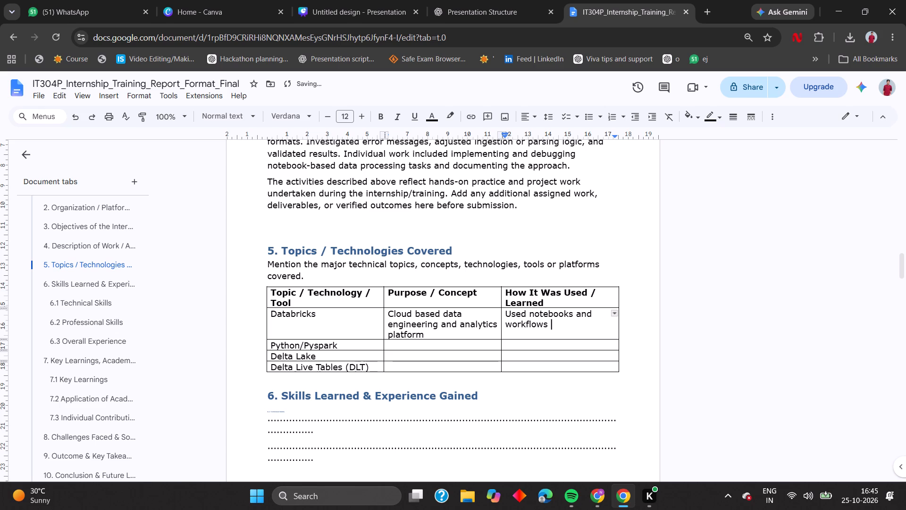
type("to")
key("space")
type("develop")
key("space")
type("n")
key("BackSpace")
type("and test")
key("space")
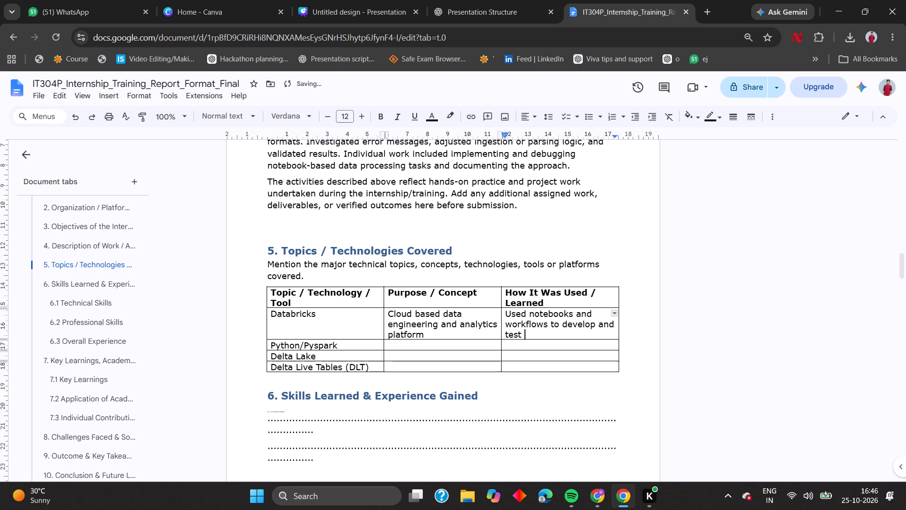
type("data in")
type("gestion and")
key("space")
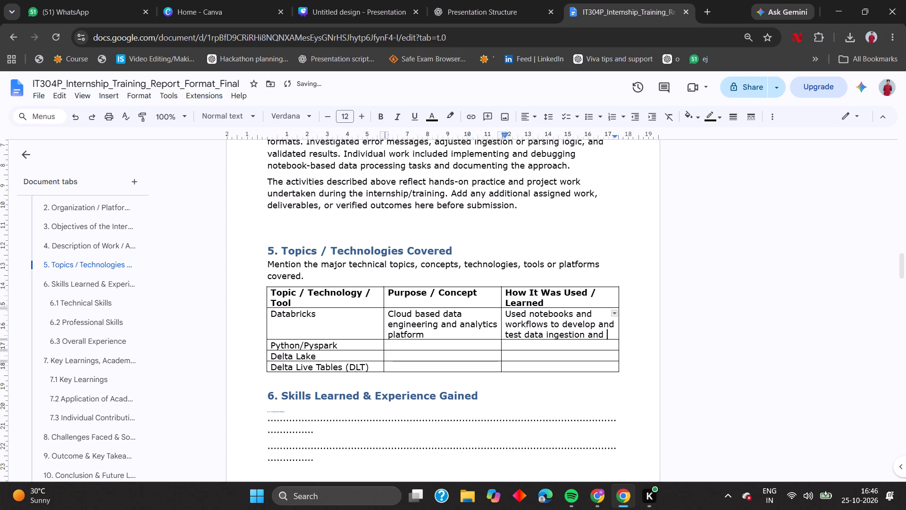
type("trans")
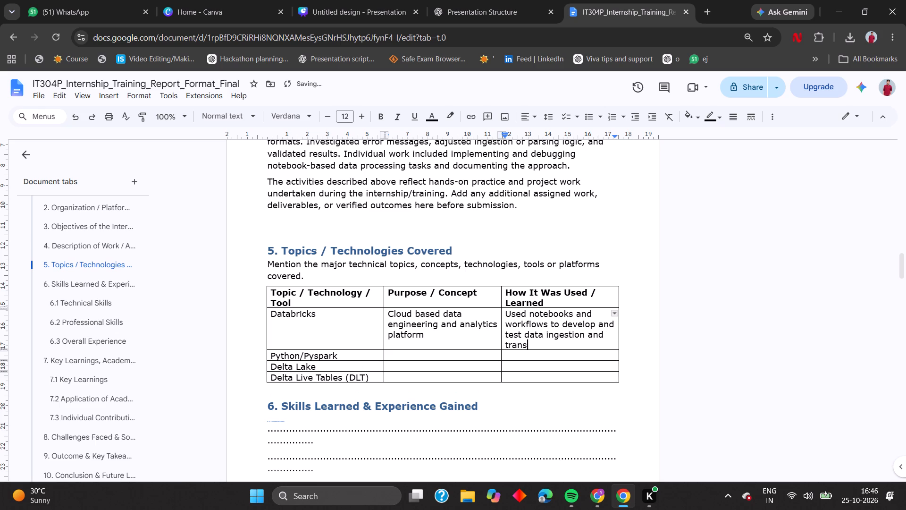
type("formation tasks.")
Enter "Programming and distributed data processing" as the Purpose / Concept for Python/Pyspark.
left_click(437, 353)
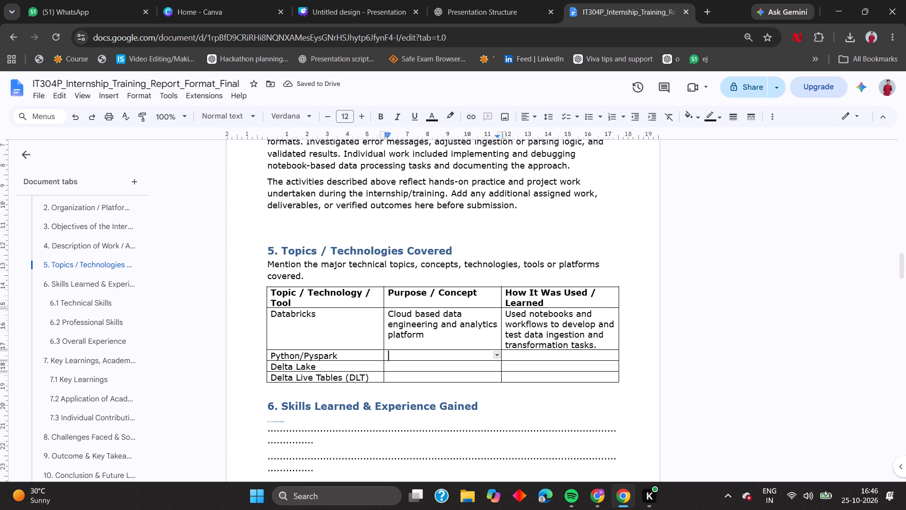
type("rogramming and")
key("space")
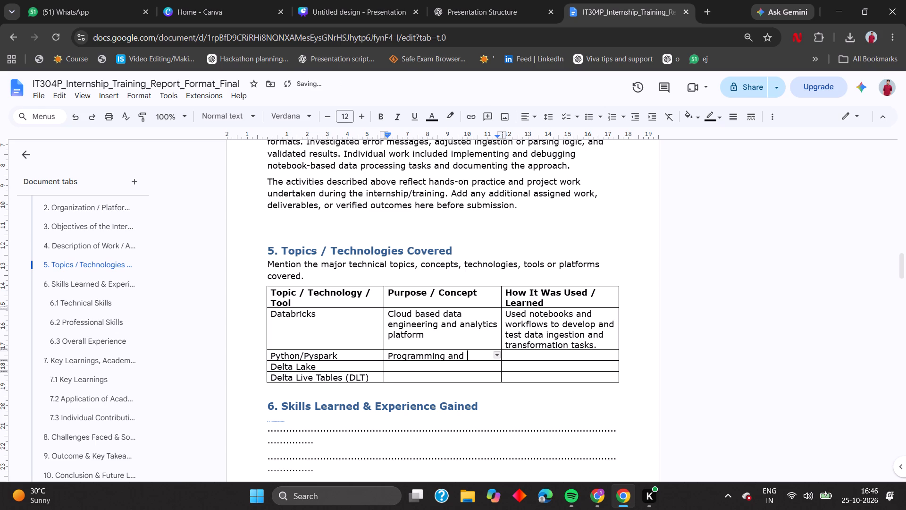
type("distributed")
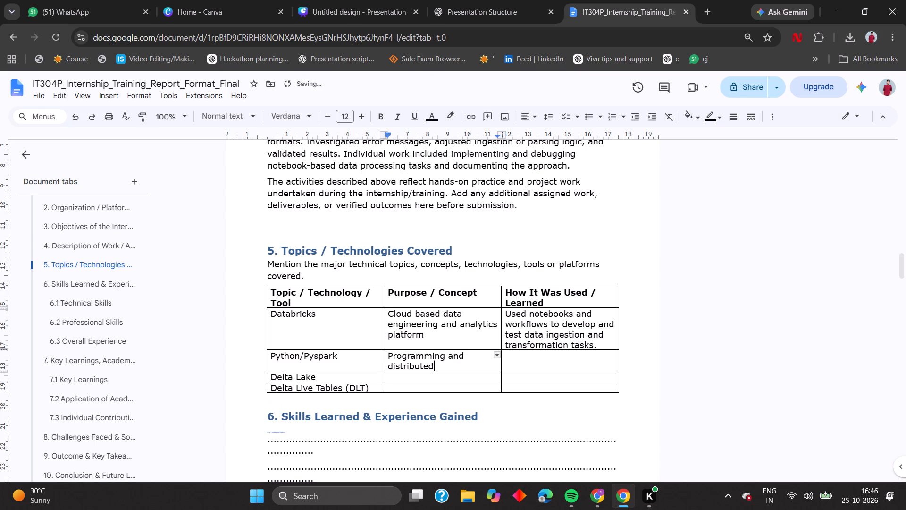
key("space")
type("data")
key("space")
type("processing")
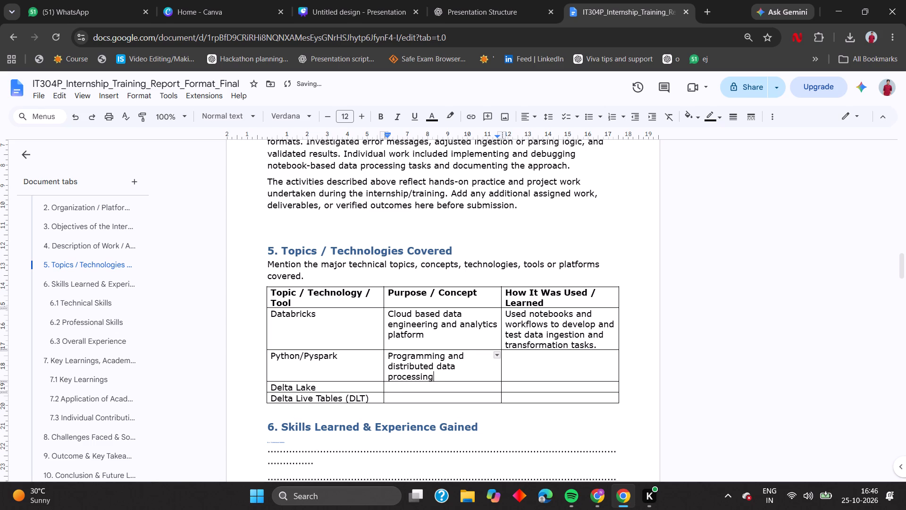
Enter "Reliable data storage with transaction support" as the Purpose / Concept for Delta Lake.
key("Down")
type("liable")
key("space")
type("data storage")
key("space")
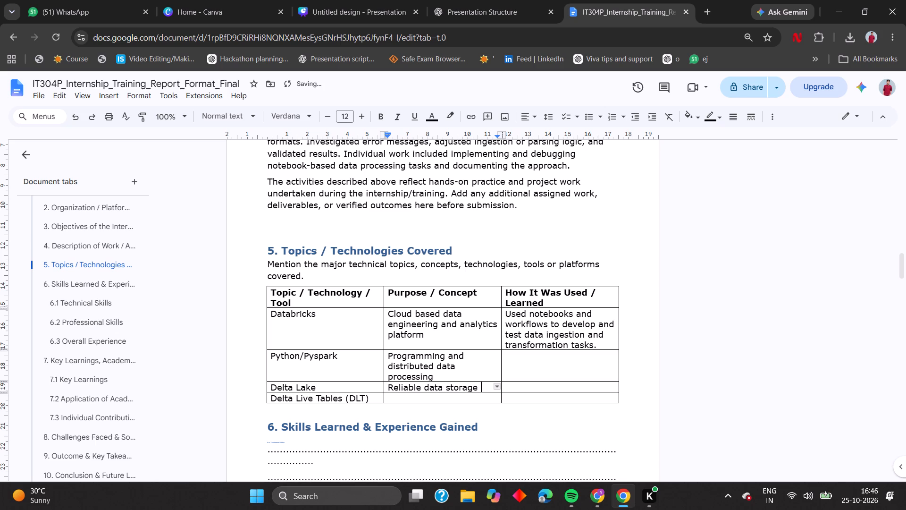
type("wir")
key("BackSpace")
type("th")
key("space")
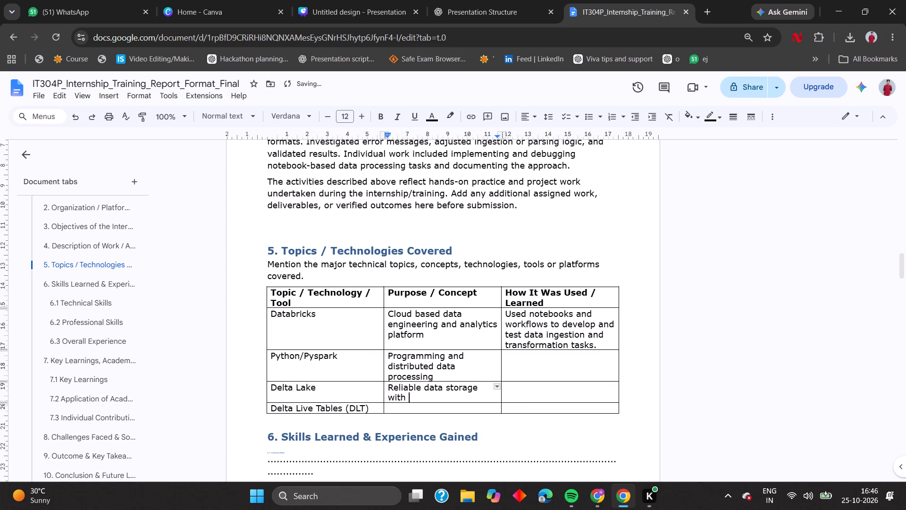
type("tran")
type("saction")
key("space")
type("support")
Enter "Managed pipeline development and data quality" as the Purpose / Concept for Delta Live Tables (DLT).
key("Down")
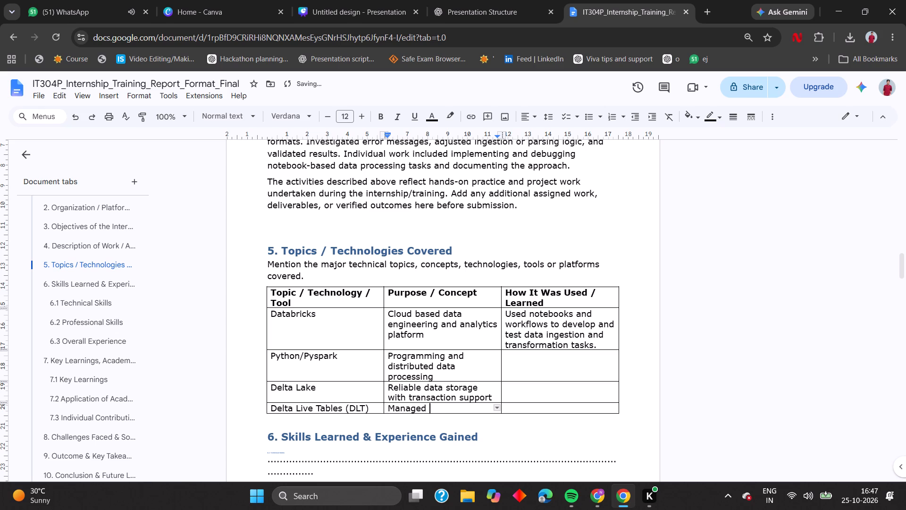
type("pipeline")
key("space")
type("development")
key("space")
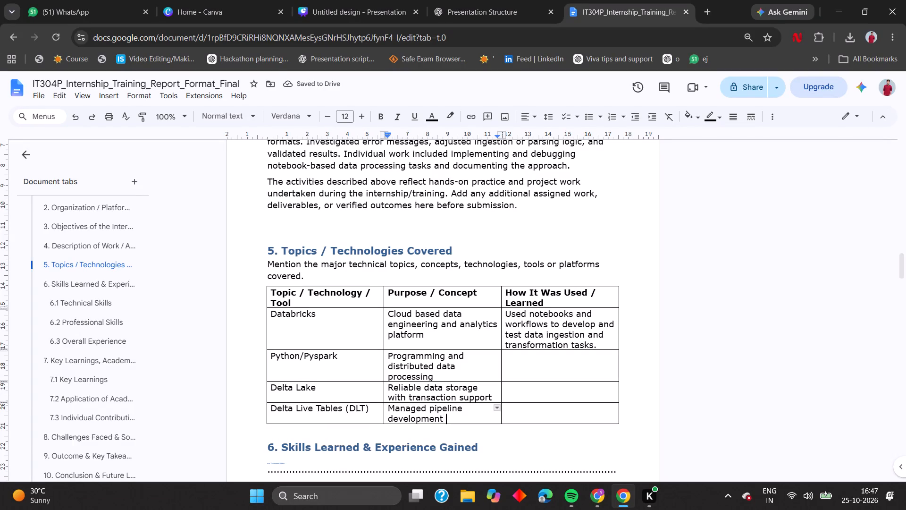
type("and")
key("space")
type("data quality")
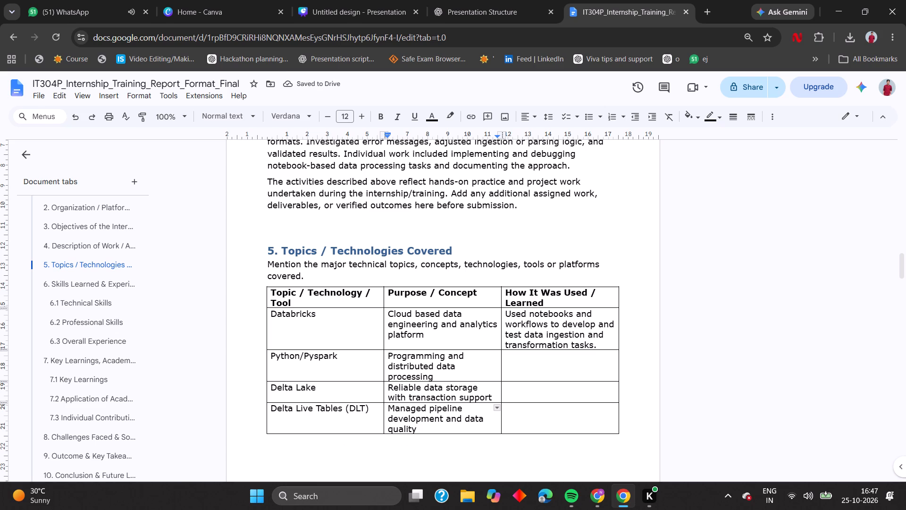
Enter "Applied DataFrame transformations, cleansing, parsing, and validation to process datasets." under How It Was Used / Learned for Python/Pyspark.
left_click(565, 365)
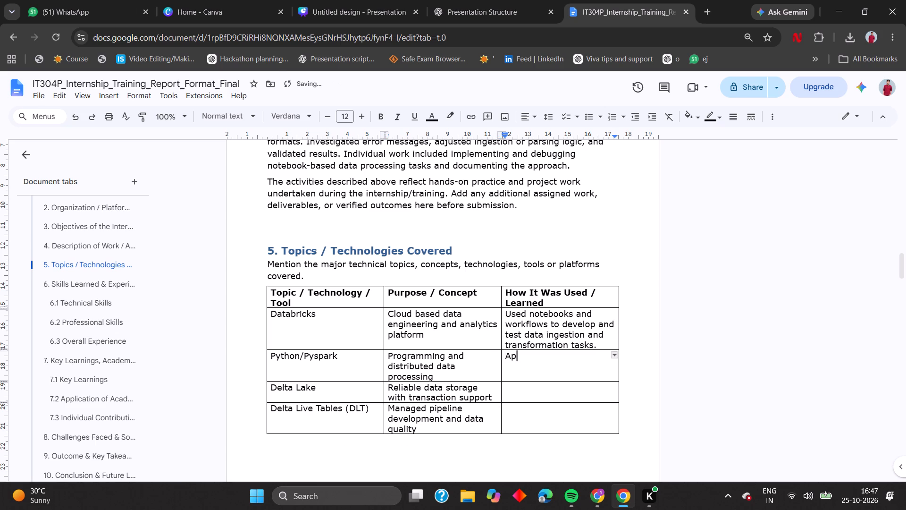
type("ied")
key("space")
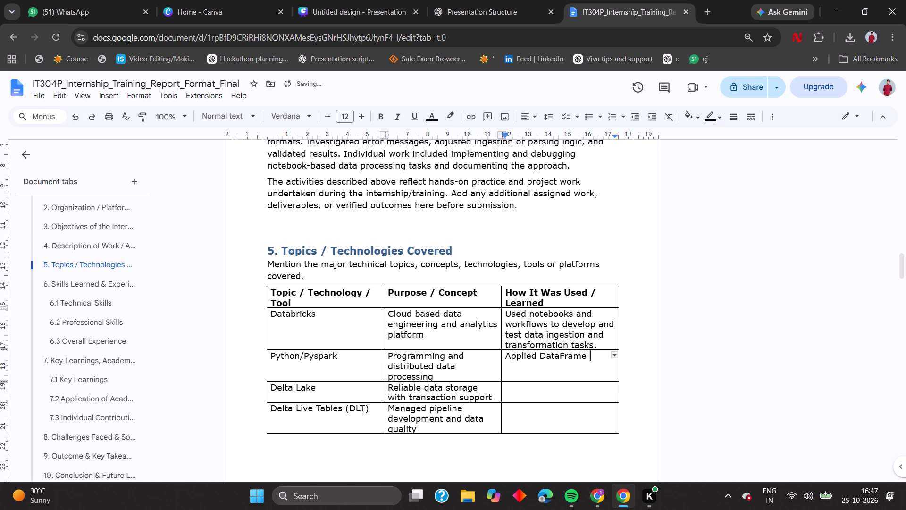
type("transformation")
type("s,")
key("space")
type("cleansing")
type(", pair")
key("BackSpace")
key("BackSpace")
key("BackSpace")
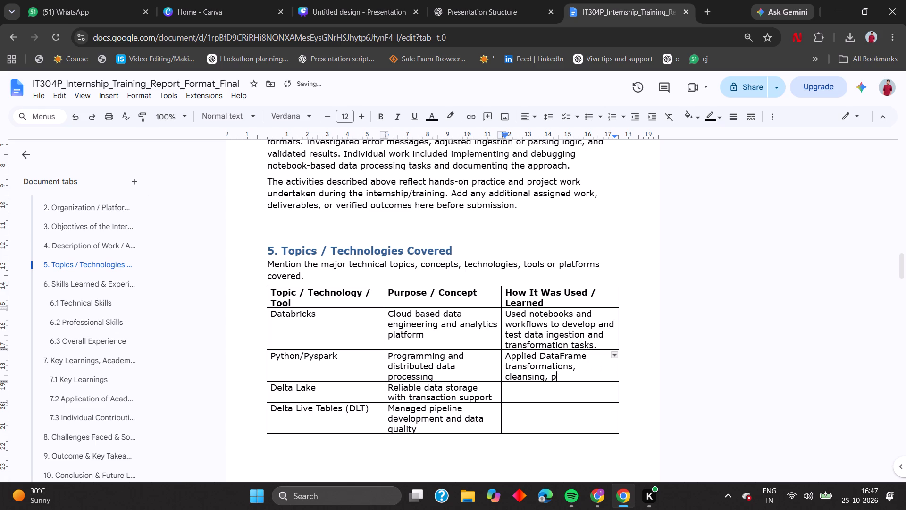
type("arsing")
key("space")
key("BackSpace")
type(", and")
key("space")
key("c")
key("BackSpace")
type("validation")
key("space")
type("to")
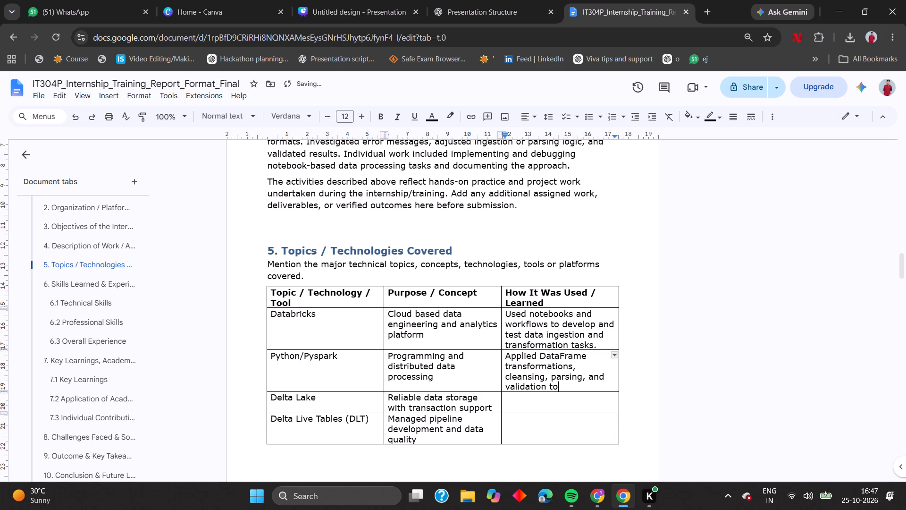
key("space")
type("process datasets")
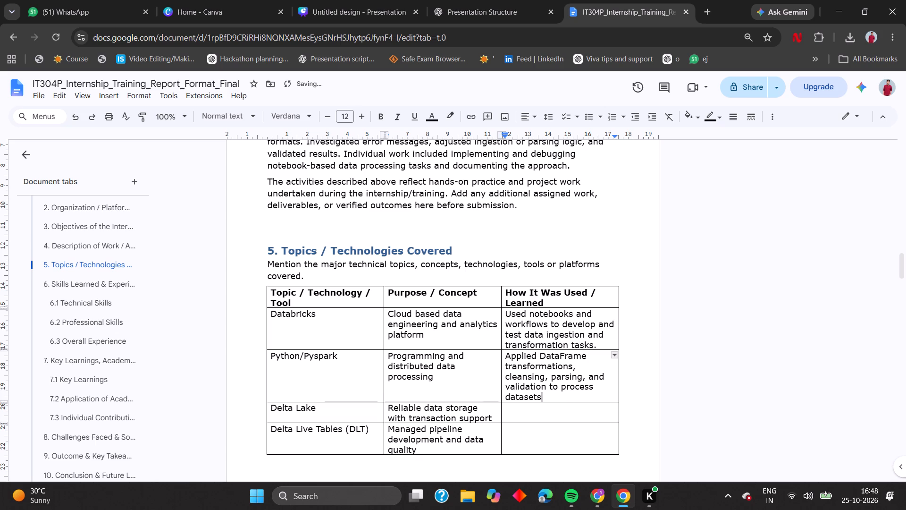
key("period")
Enter "Worked with Delta tables and the Bronze, Silver, and Gold data-layer pattern." under How It Was Used / Learned for Delta Lake.
key("Down")
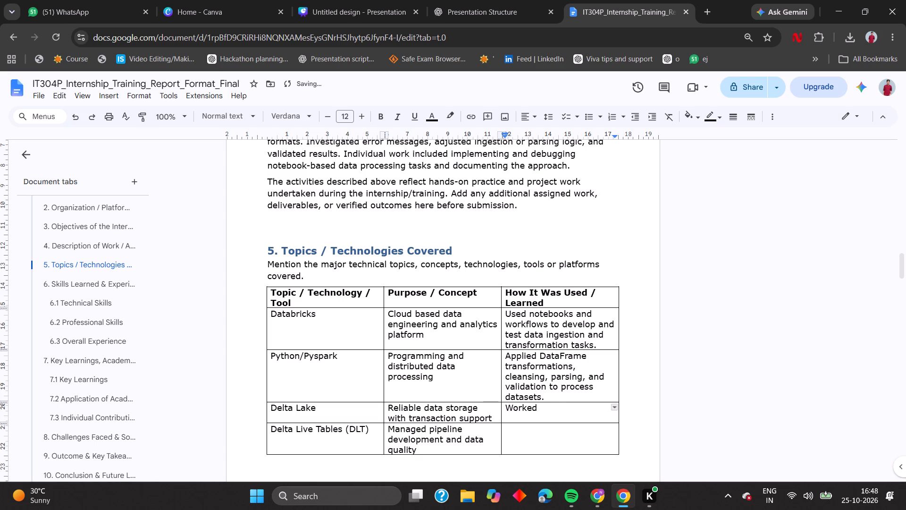
type("with")
key("space")
type("tables")
key("space")
type("and thbe")
key("BackSpace")
key("BackSpace")
type("e")
key("space")
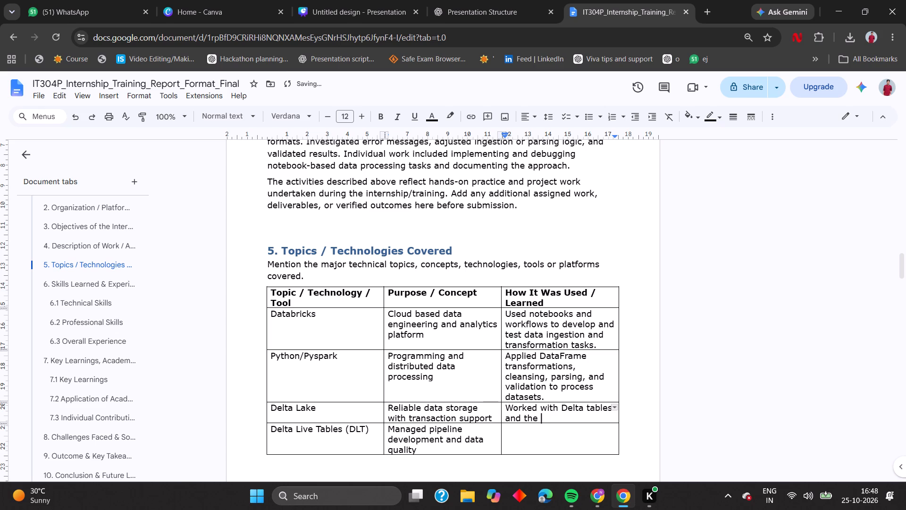
key("Tab")
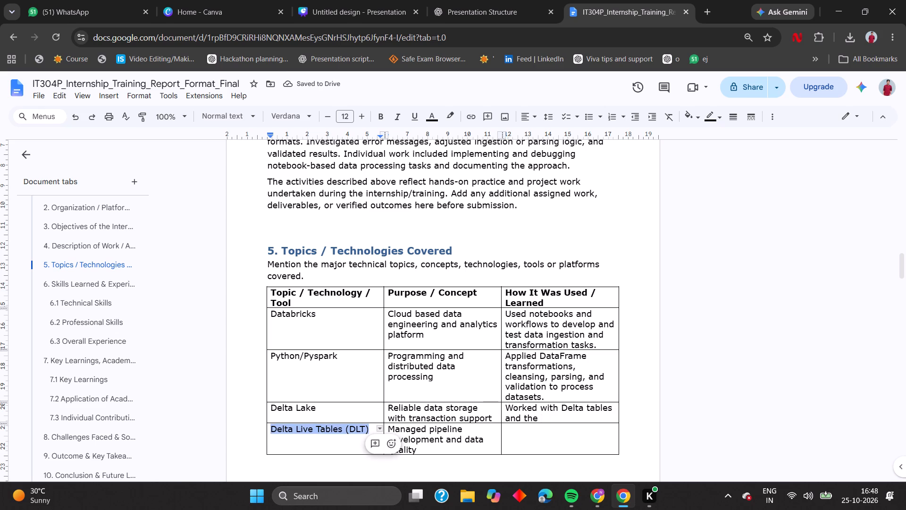
key("ctrl+z")
left_click(546, 419)
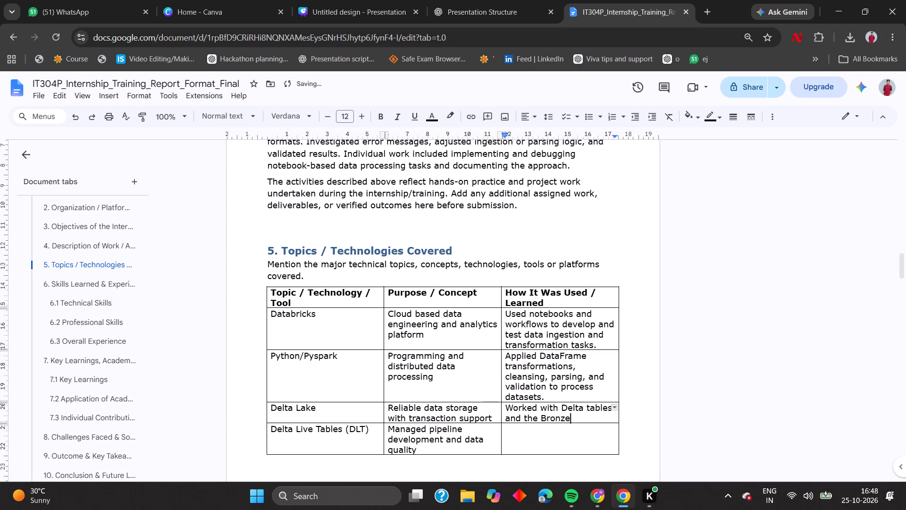
type(",")
key("space")
key("BackSpace")
type(", and")
key("space")
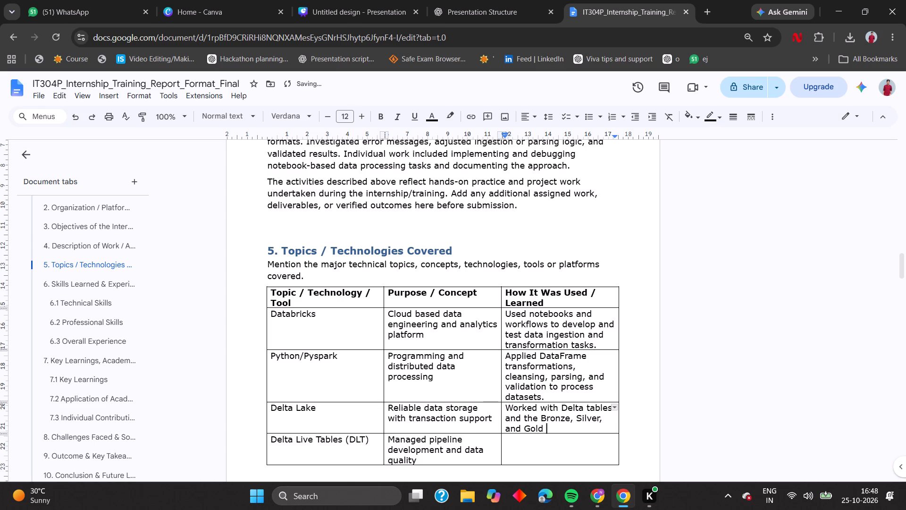
type("data")
type("-layer")
key("space")
type("pattern")
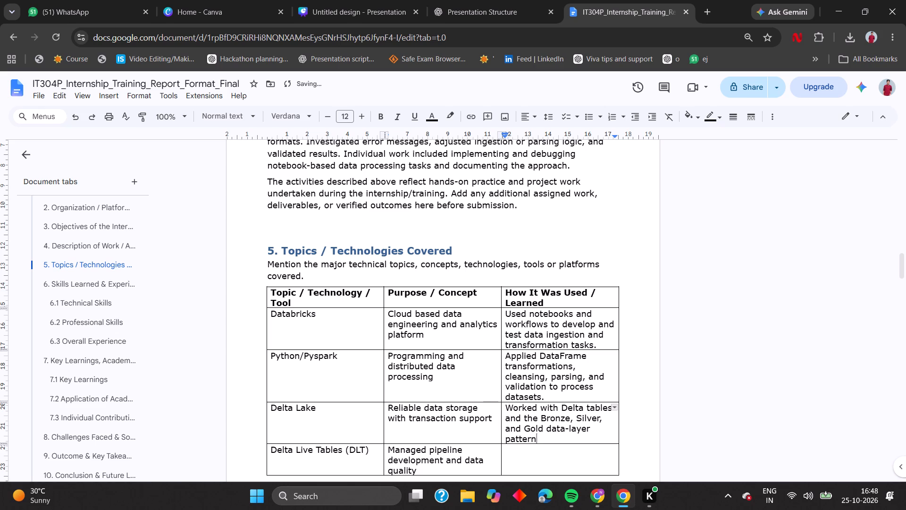
key("period")
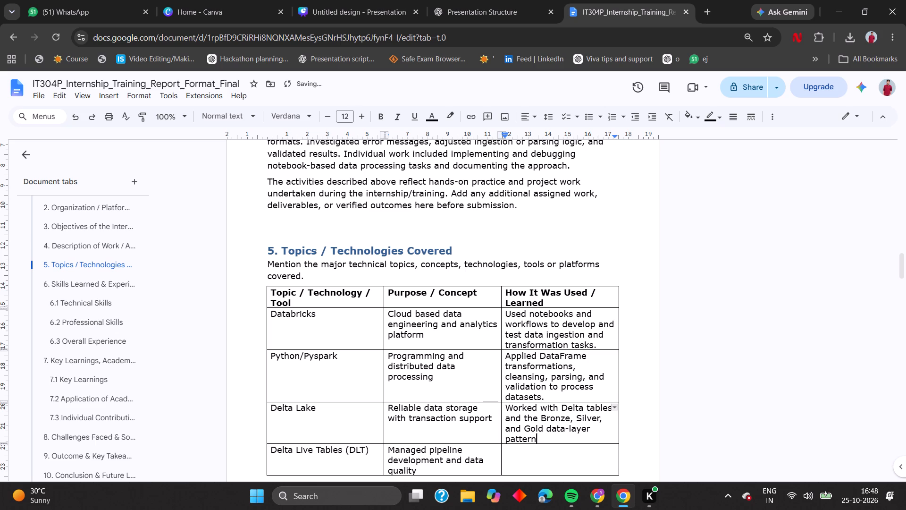
Enter "Practiced defining pipeline tables, transformations, and data quality checks." under How It Was Used / Learned for Delta Live Tables (DLT).
left_click(578, 459)
type("ced defi")
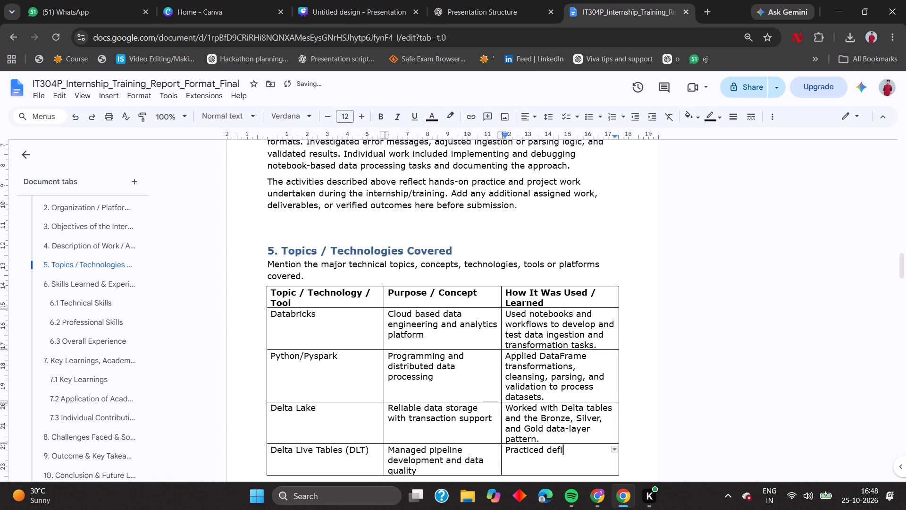
type("ning pipelines")
key("BackSpace")
key("space")
type("tables,")
key("space")
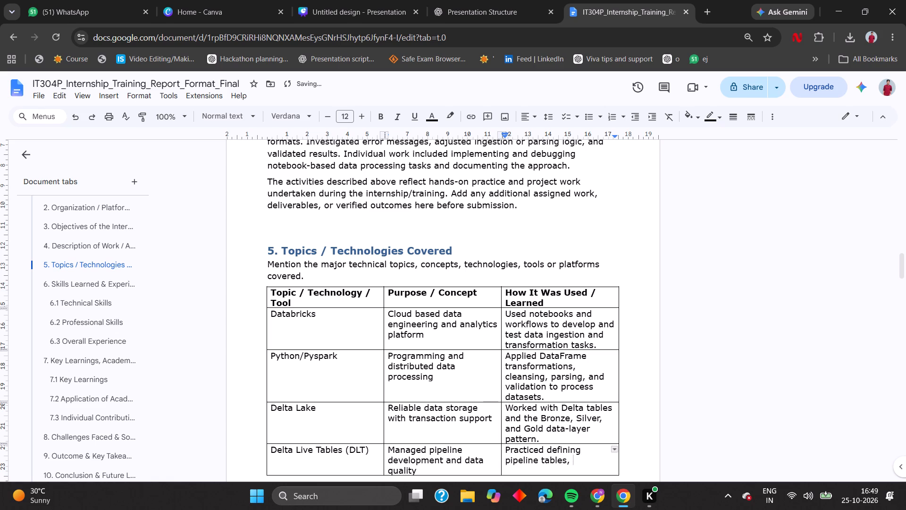
type("trans")
type("formations, and data")
key("space")
type("quality")
key("space")
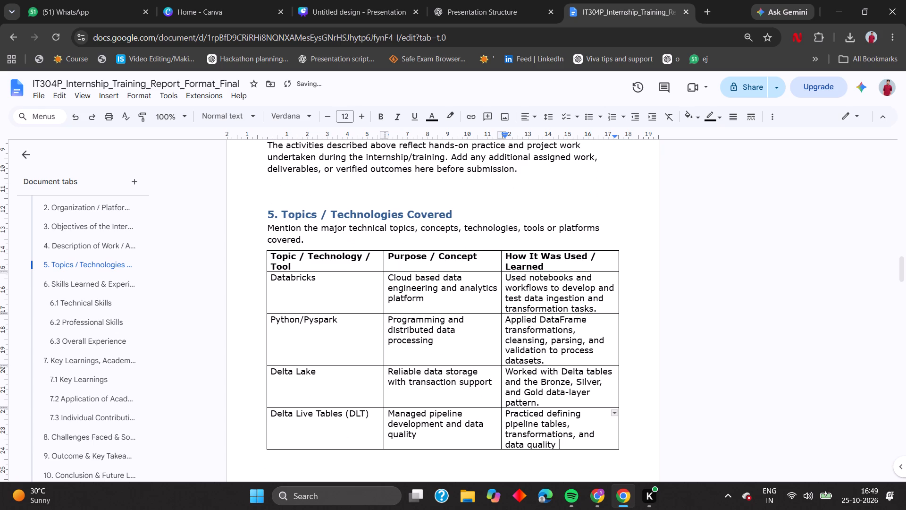
type("checks.")
Look through the unfilled sections after the technologies table, from 6. Skills Learned & Experience Gained to 8. Challenges Faced & Solutions.
scroll(627, 370, "down", 1)
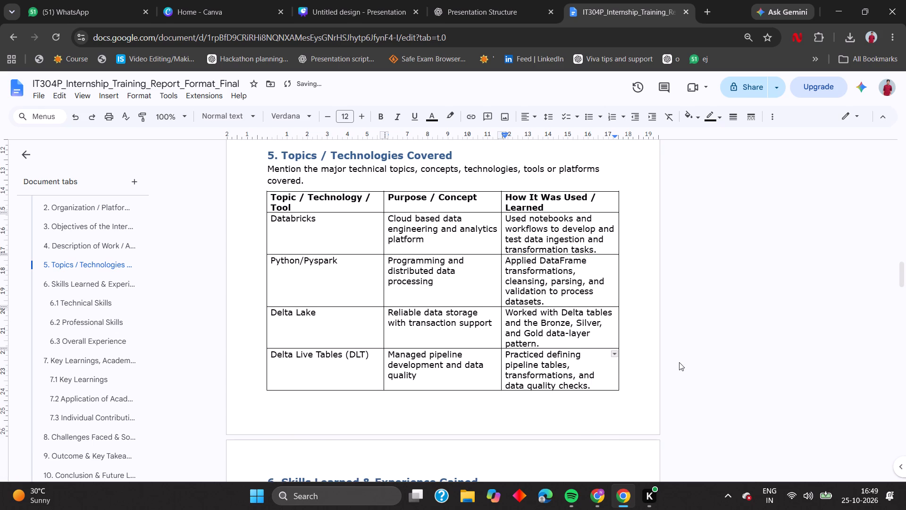
scroll(676, 363, "down", 4)
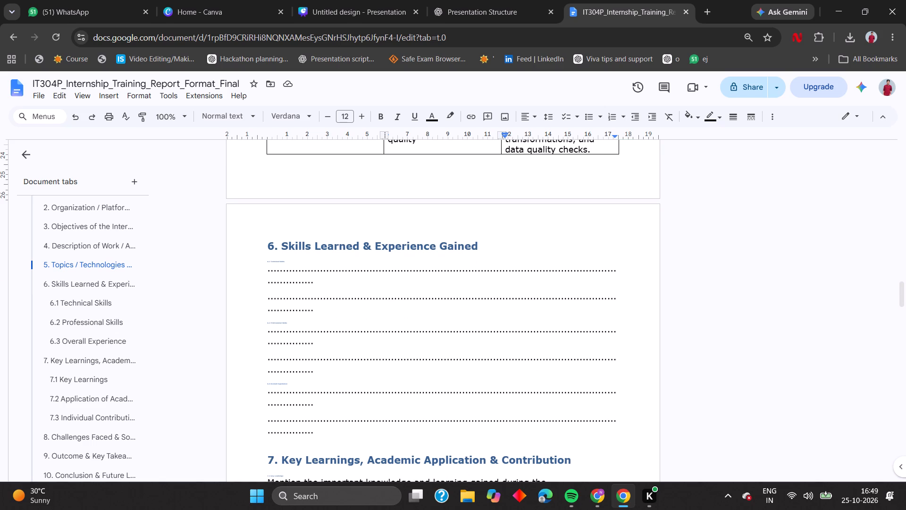
scroll(316, 366, "down", 7)
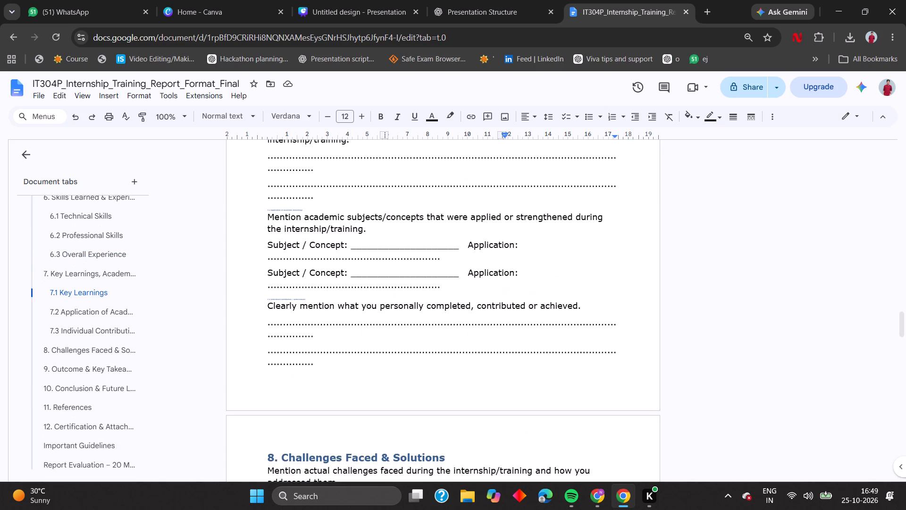
scroll(316, 370, "down", 2)
scroll(316, 370, "up", 10)
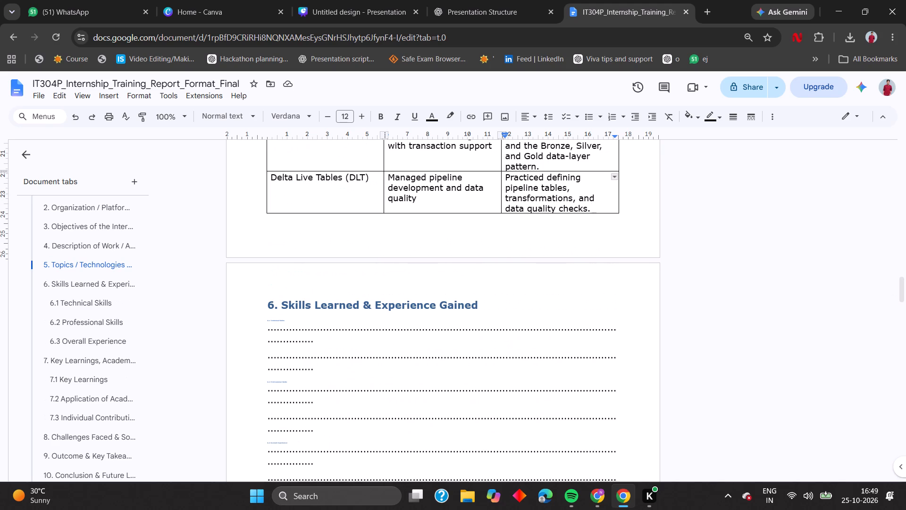
scroll(320, 369, "down", 1)
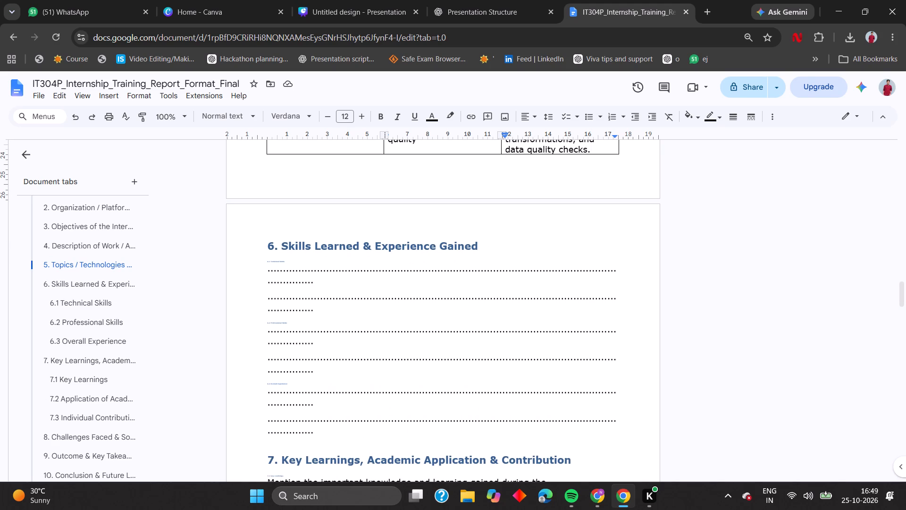
scroll(320, 363, "down", 3)
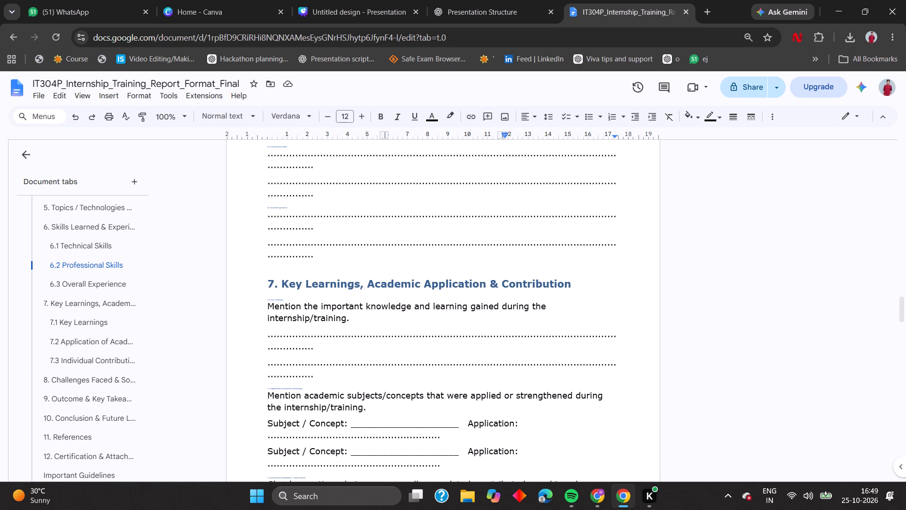
scroll(318, 366, "up", 2)
scroll(309, 238, "up", 1)
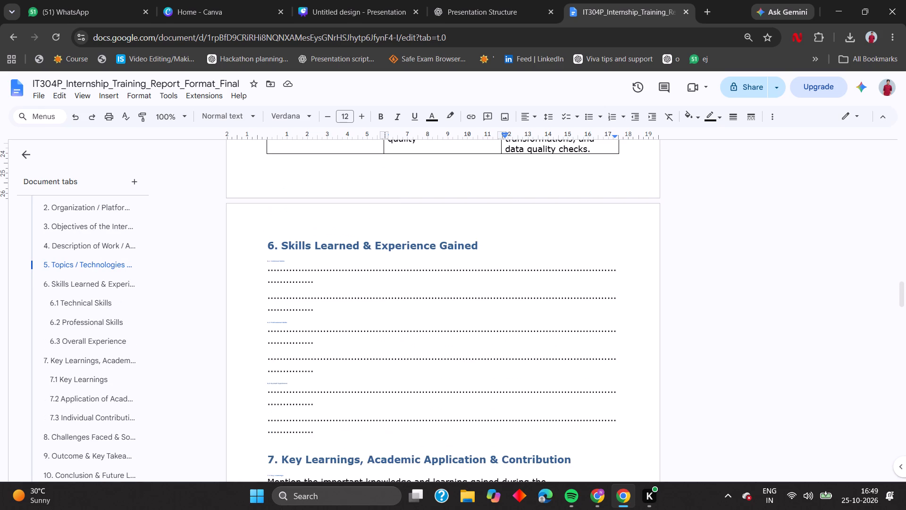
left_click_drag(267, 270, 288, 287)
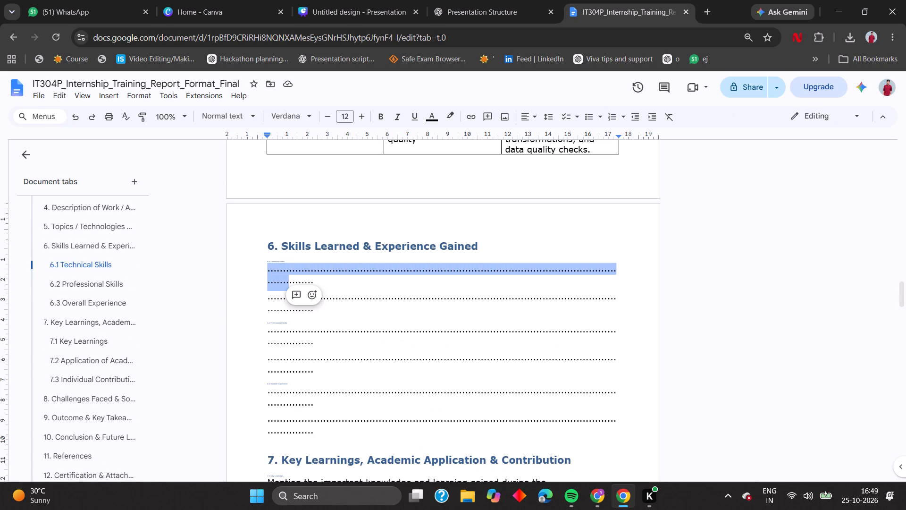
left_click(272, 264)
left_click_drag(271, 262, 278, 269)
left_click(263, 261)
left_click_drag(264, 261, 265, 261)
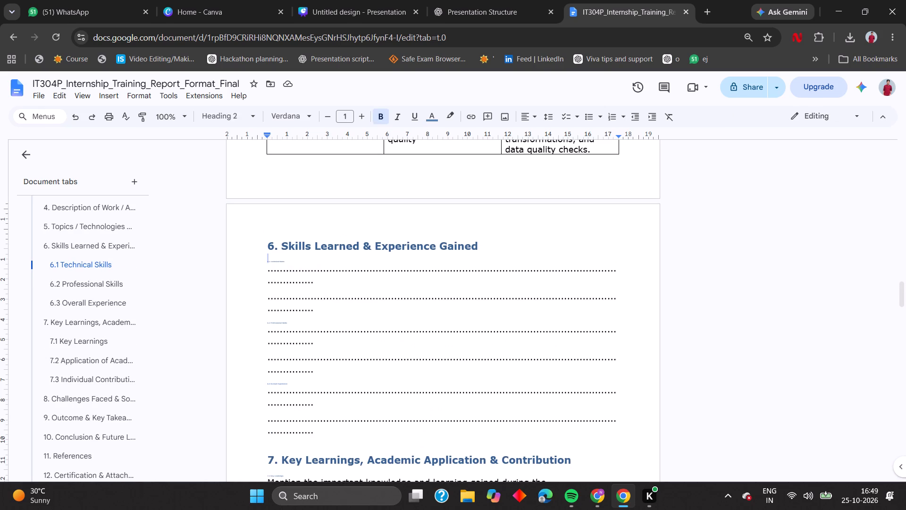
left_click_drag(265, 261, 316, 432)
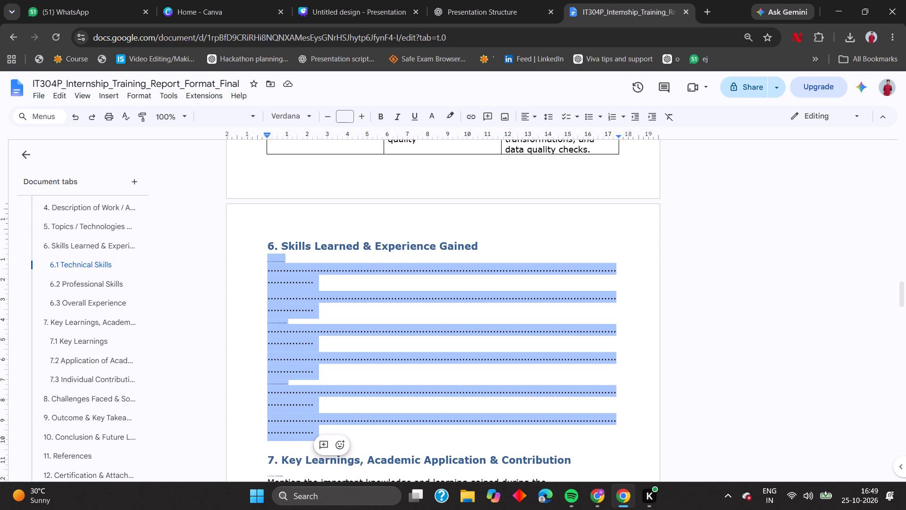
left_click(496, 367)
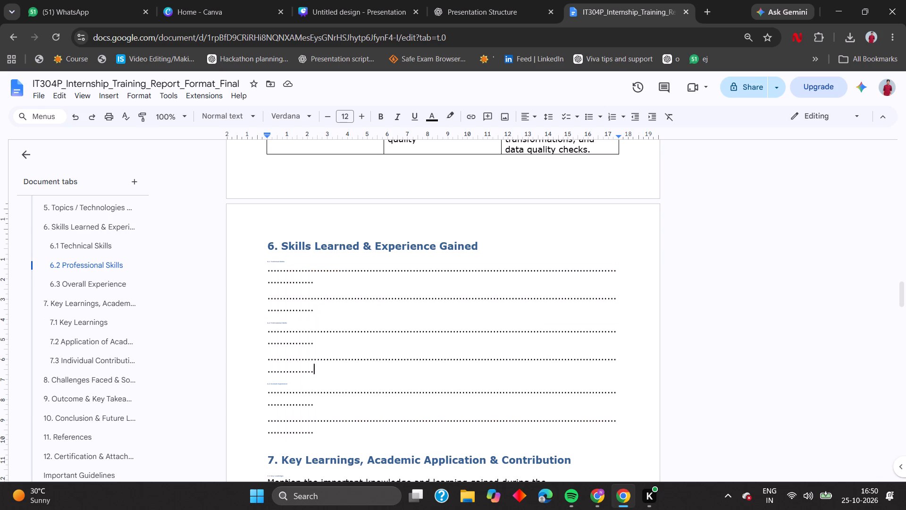